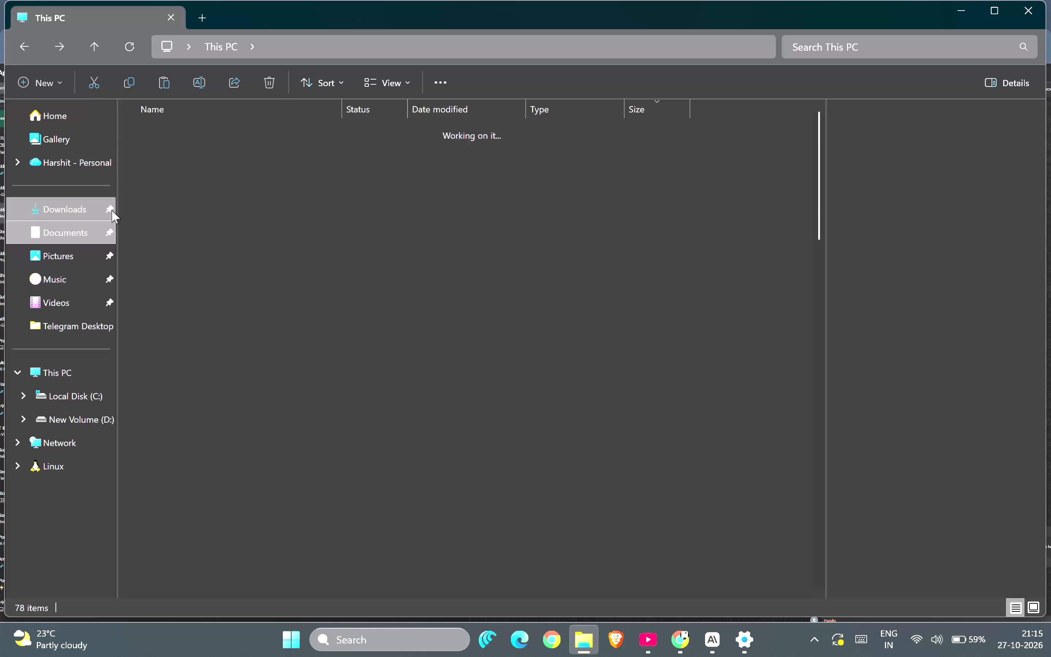
Open final_requirement_doc from the Downloads folder in Word and enable editing.
click(67, 202)
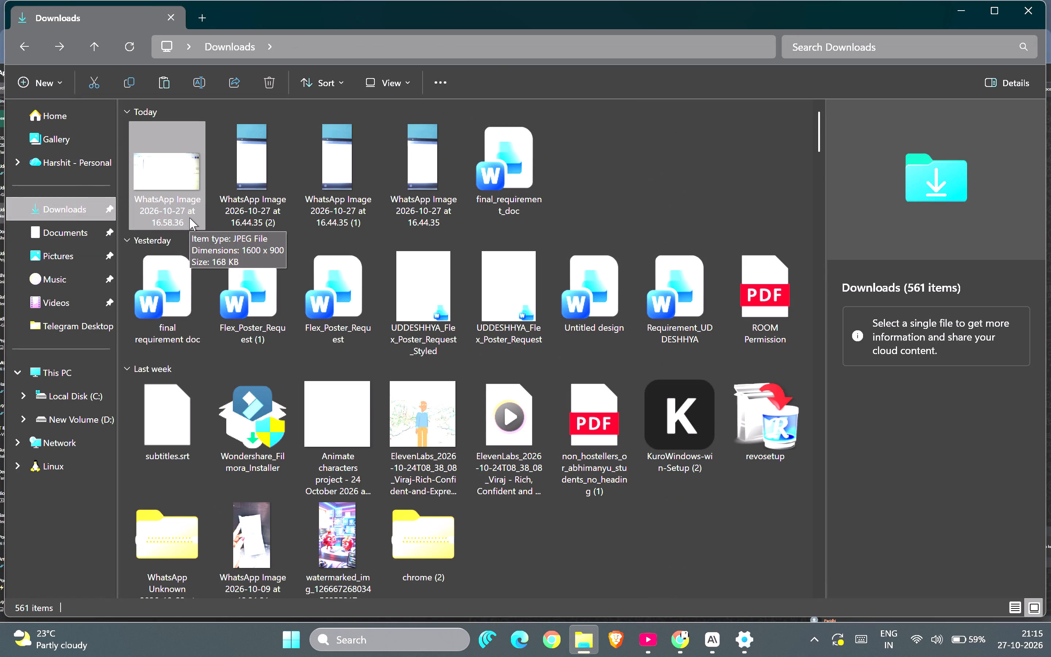
double_click(508, 177)
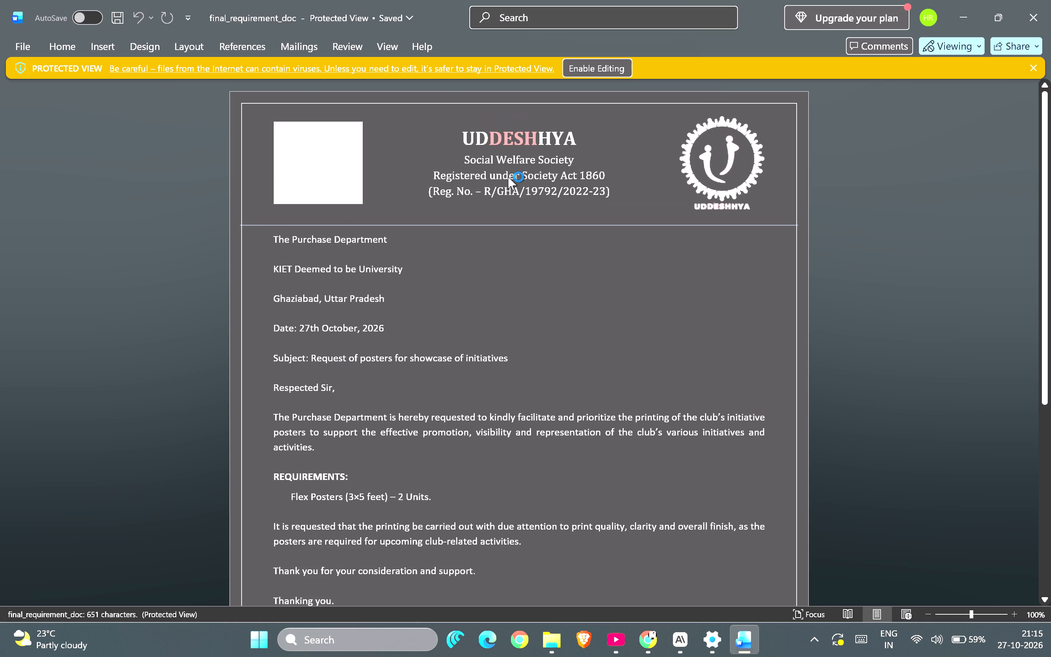
scroll(416, 342, down, 1)
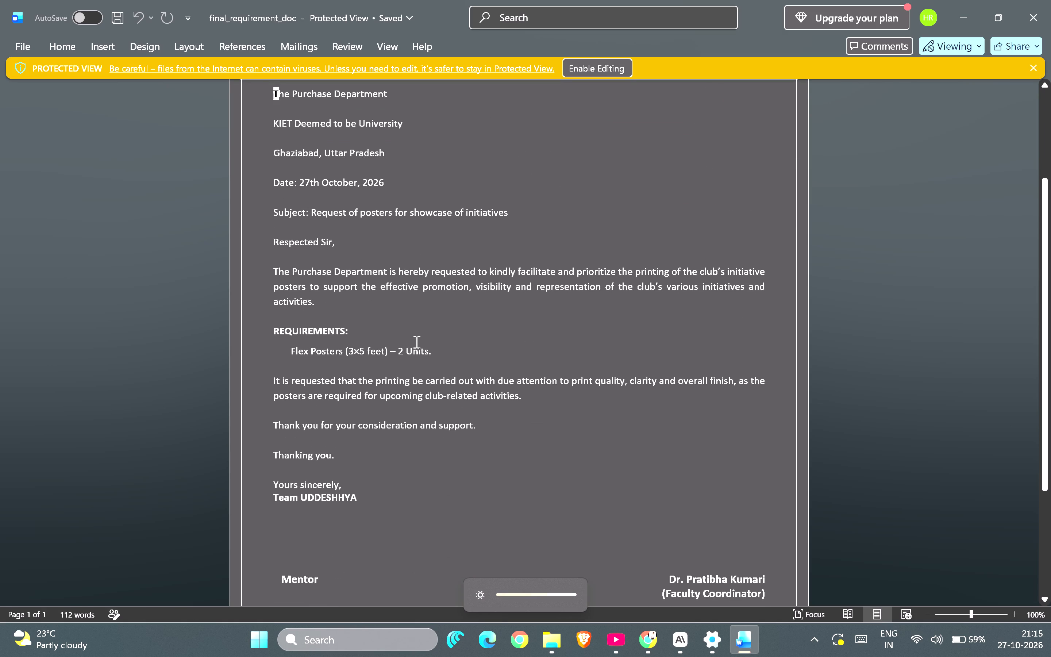
ctrl+scroll(416, 342, down, 2)
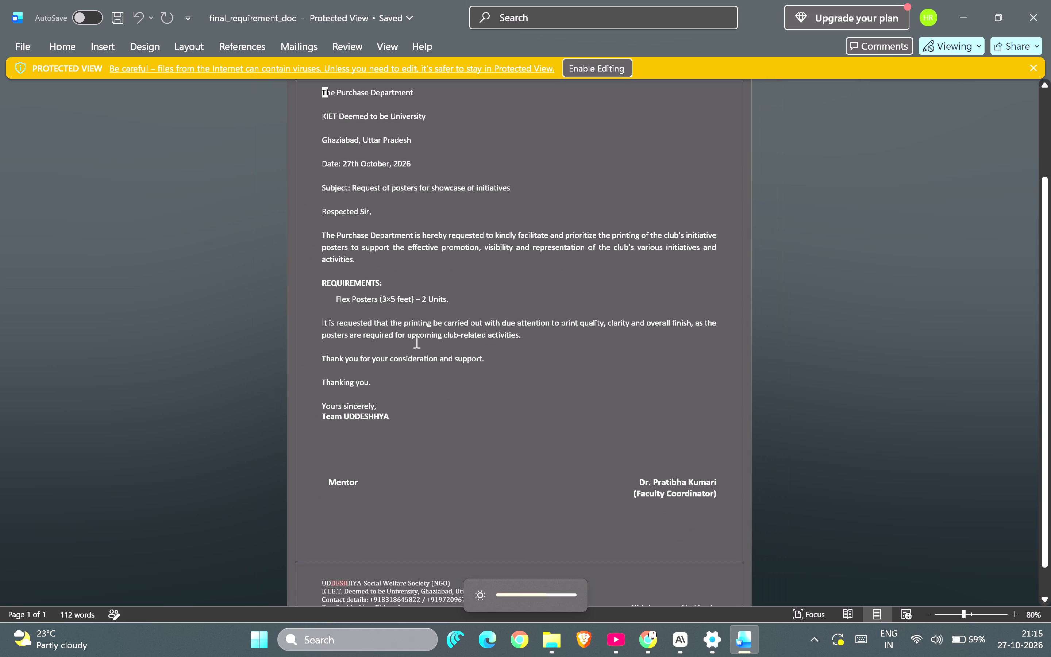
click(607, 67)
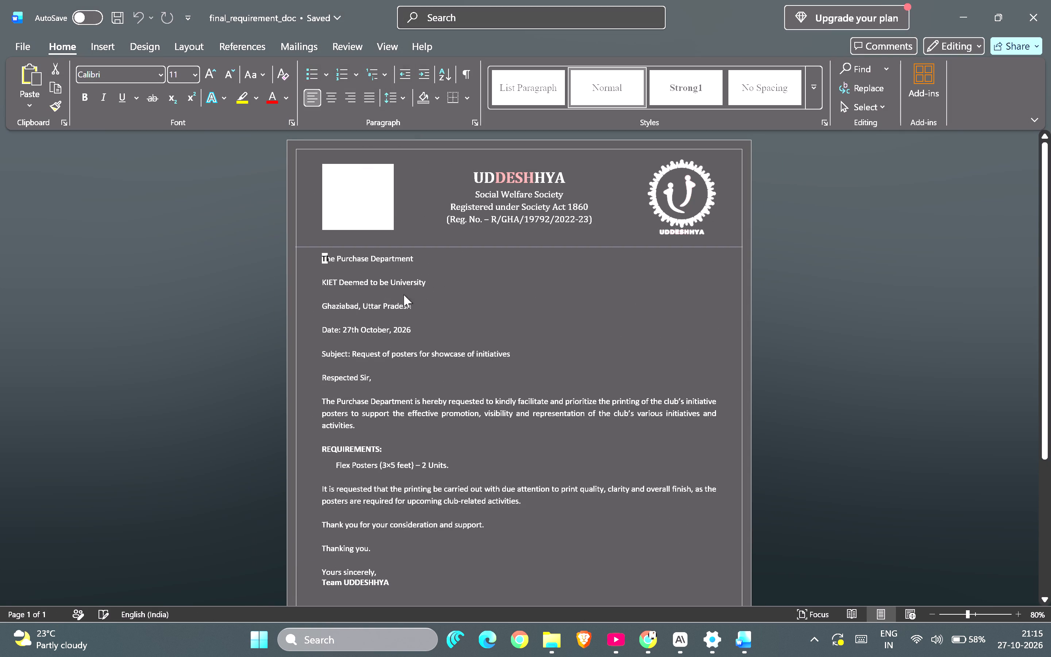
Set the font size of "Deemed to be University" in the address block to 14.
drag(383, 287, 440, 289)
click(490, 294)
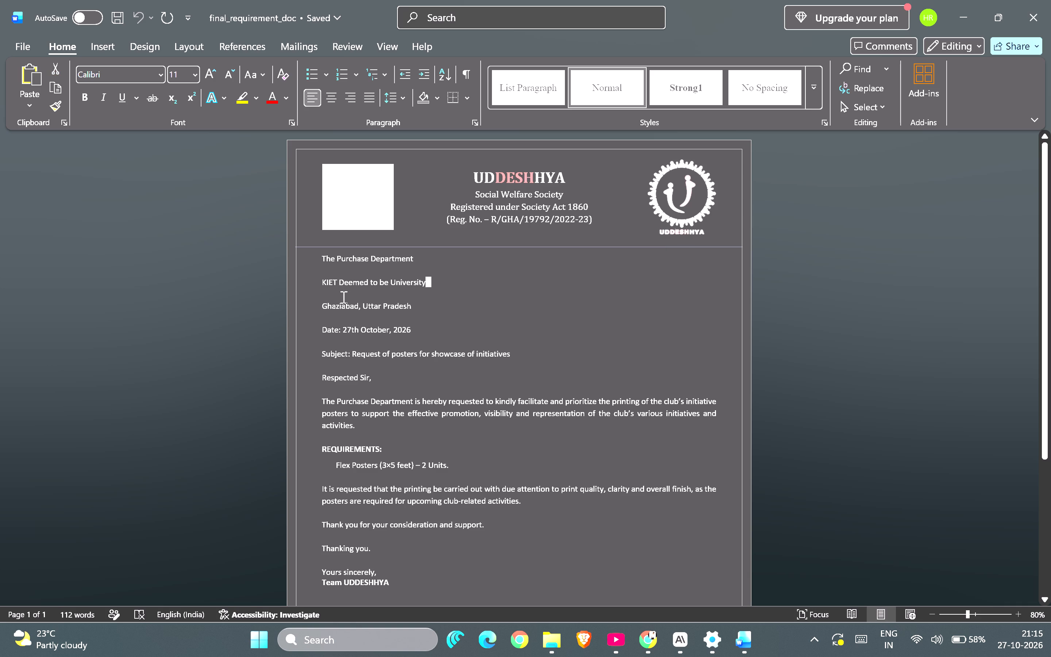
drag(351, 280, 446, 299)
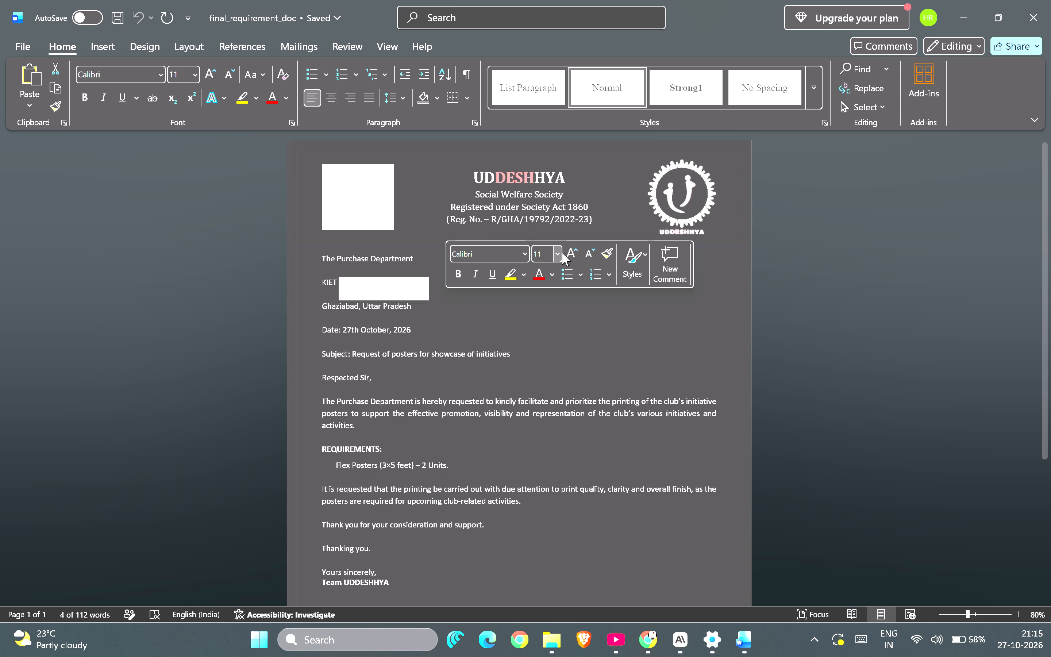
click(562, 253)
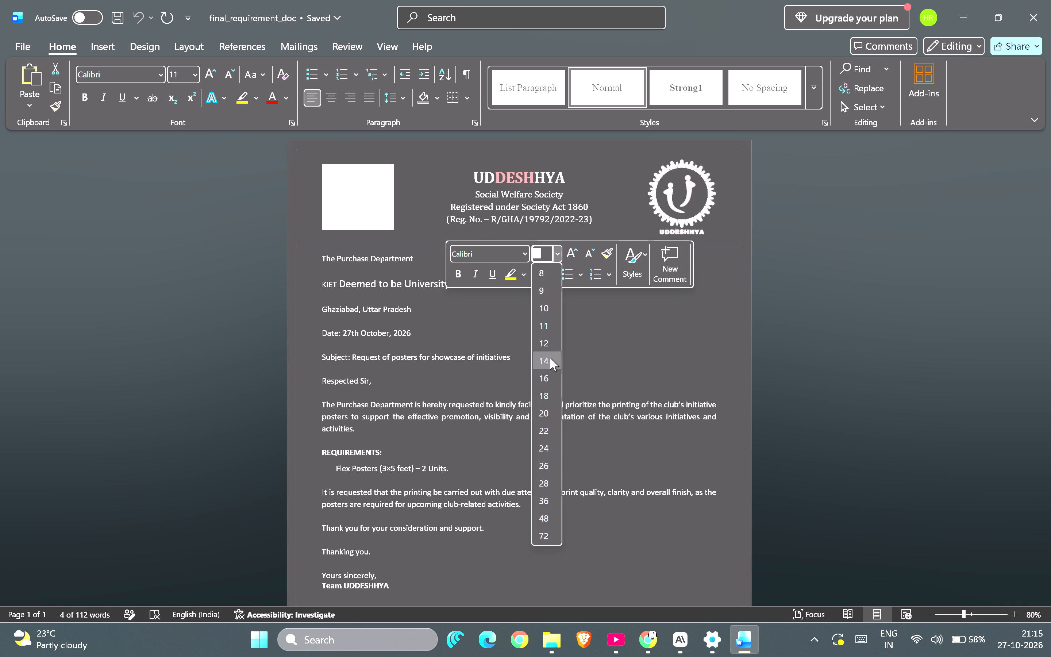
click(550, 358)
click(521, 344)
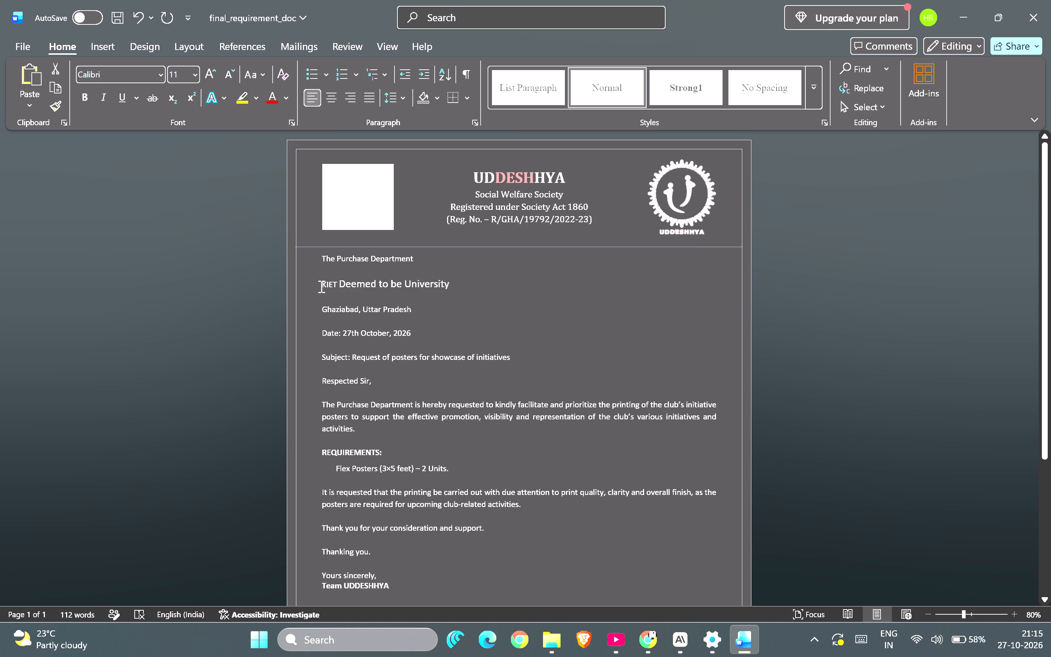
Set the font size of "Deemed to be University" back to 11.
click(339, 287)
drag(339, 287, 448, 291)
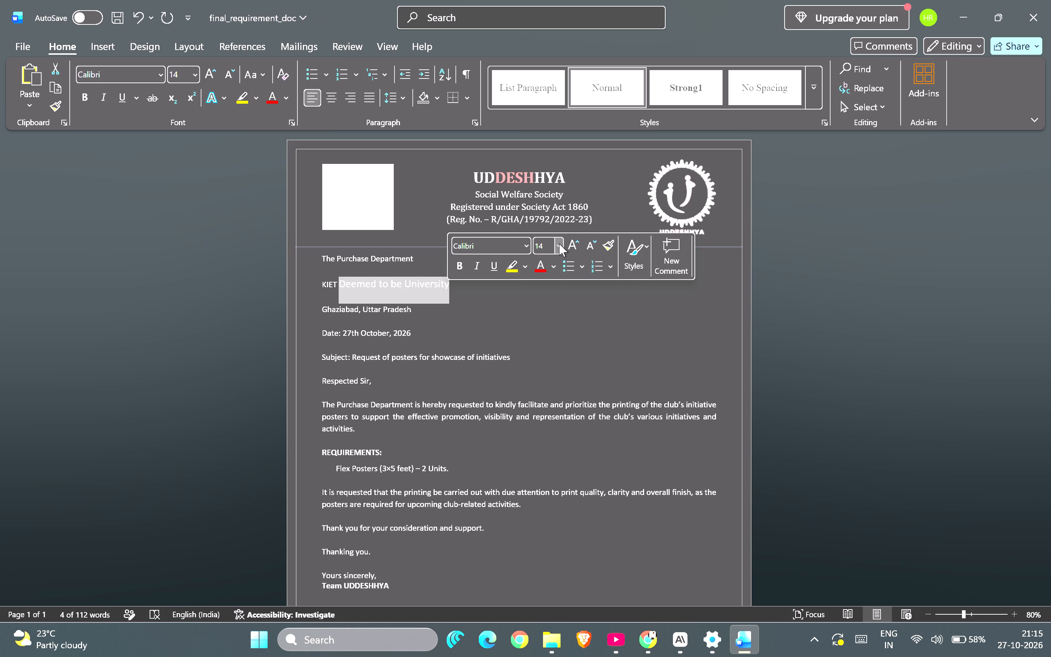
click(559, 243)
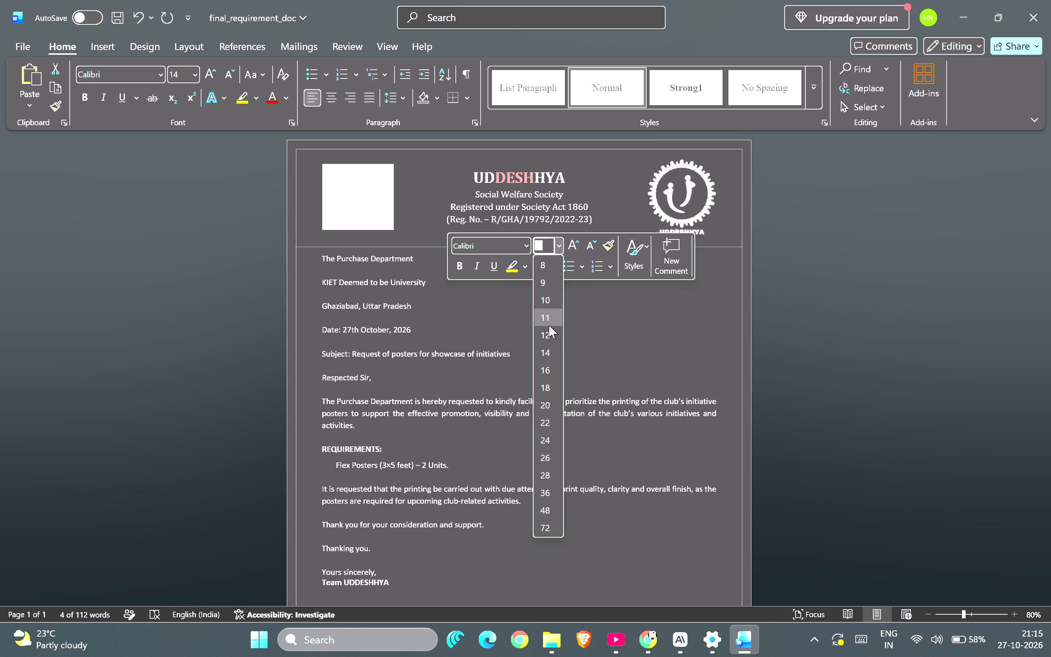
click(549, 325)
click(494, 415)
Set the letter body from "The Purchase Department" through "Yours sincerely," to font size 14.
scroll(494, 415, down, 1)
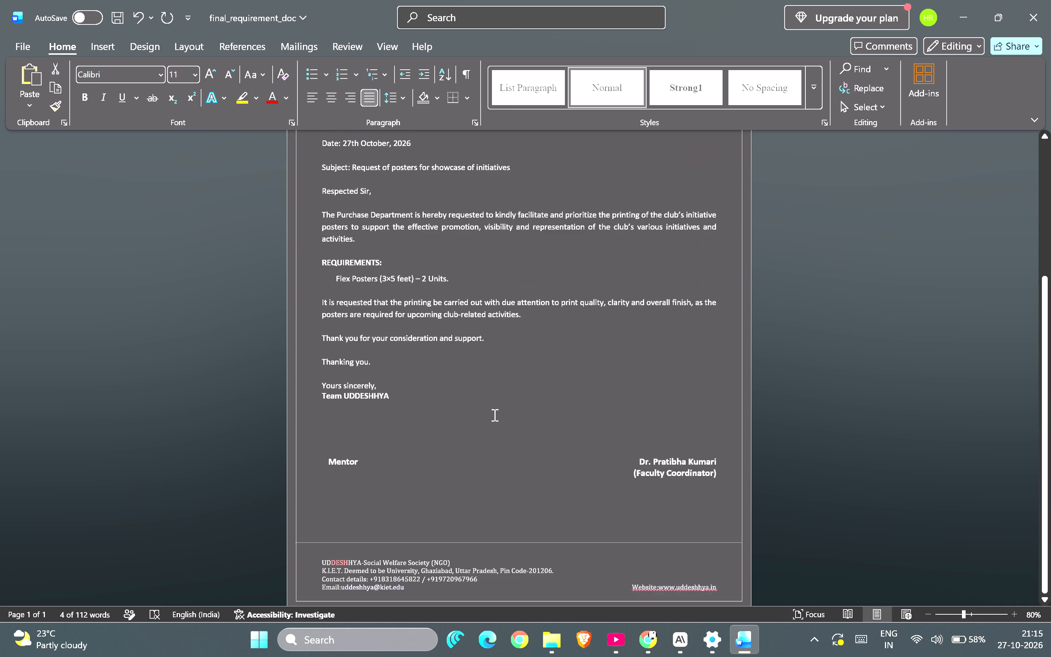
scroll(494, 415, down, 1)
ctrl+scroll(494, 415, down, 2)
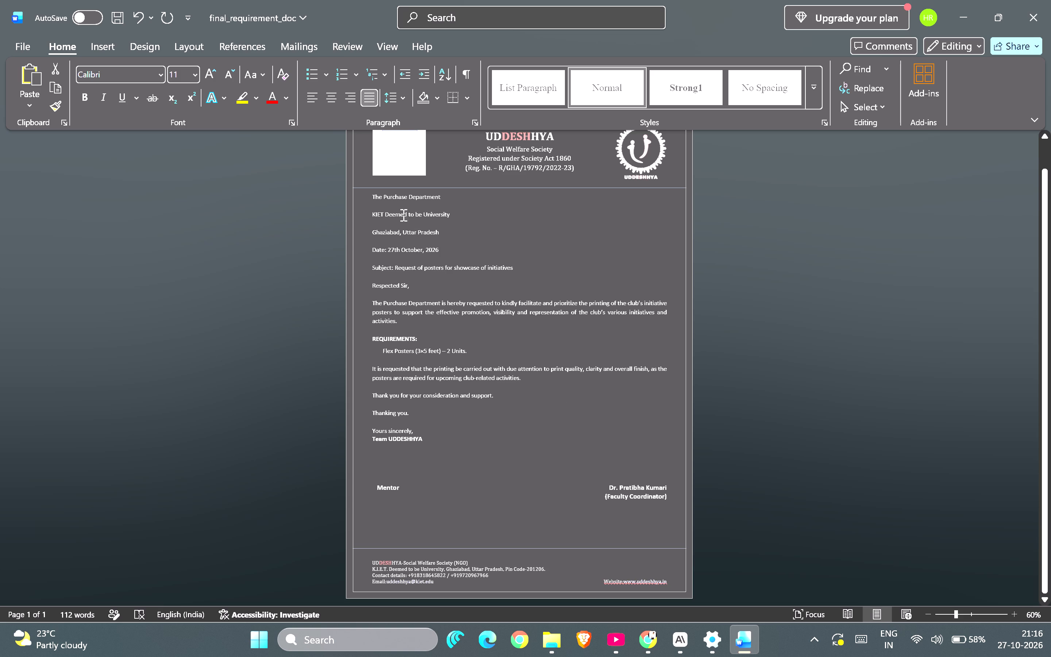
drag(368, 195, 368, 198)
drag(368, 198, 481, 483)
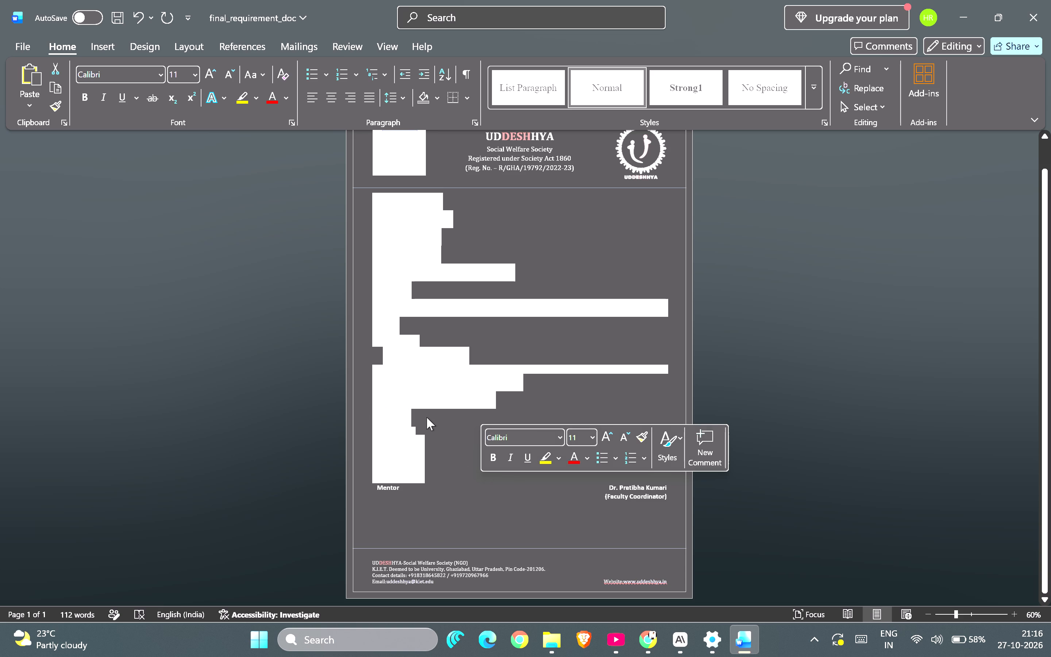
click(408, 424)
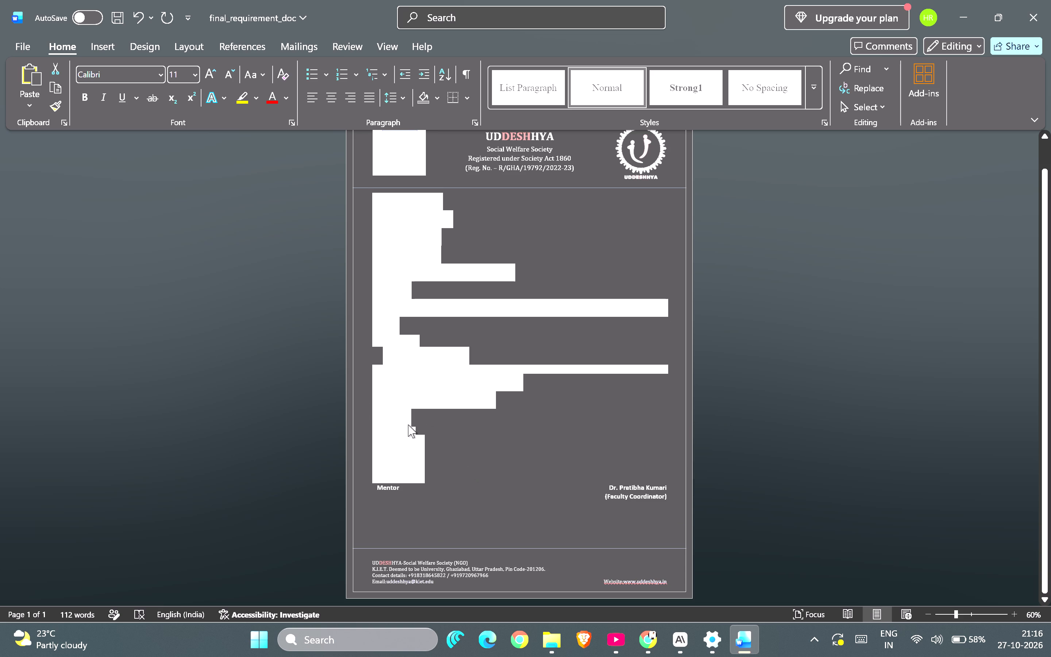
drag(369, 197, 454, 391)
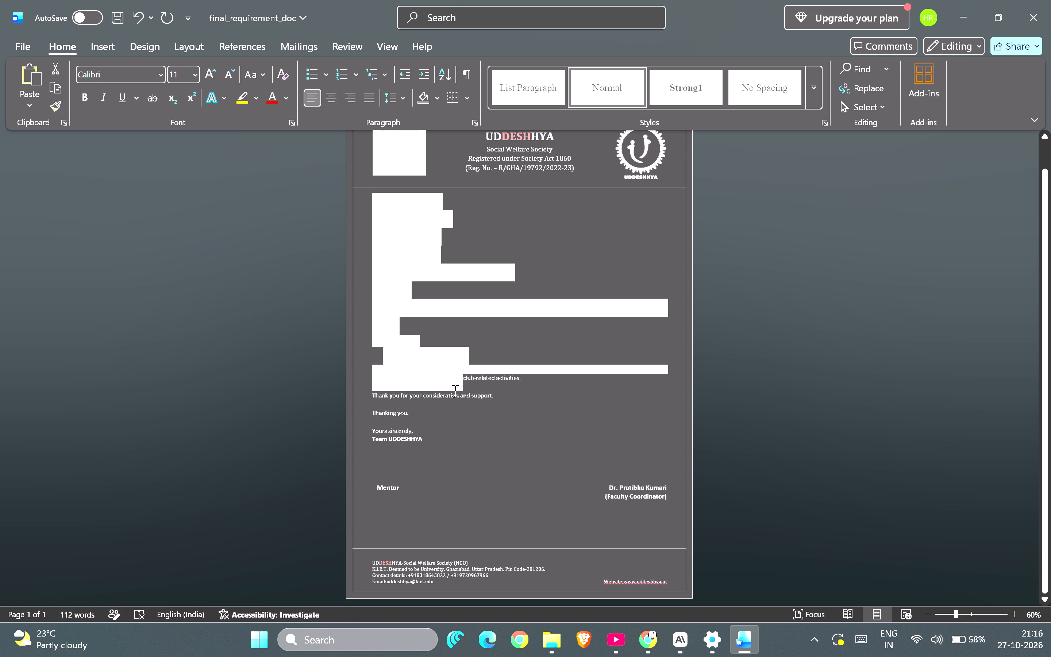
drag(454, 391, 460, 427)
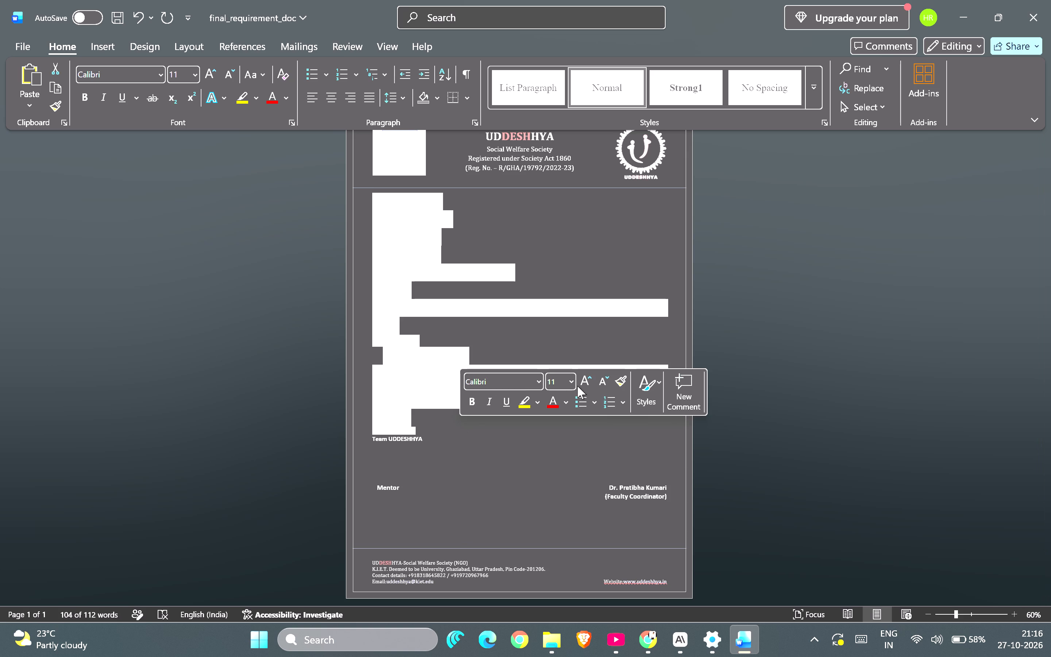
click(568, 377)
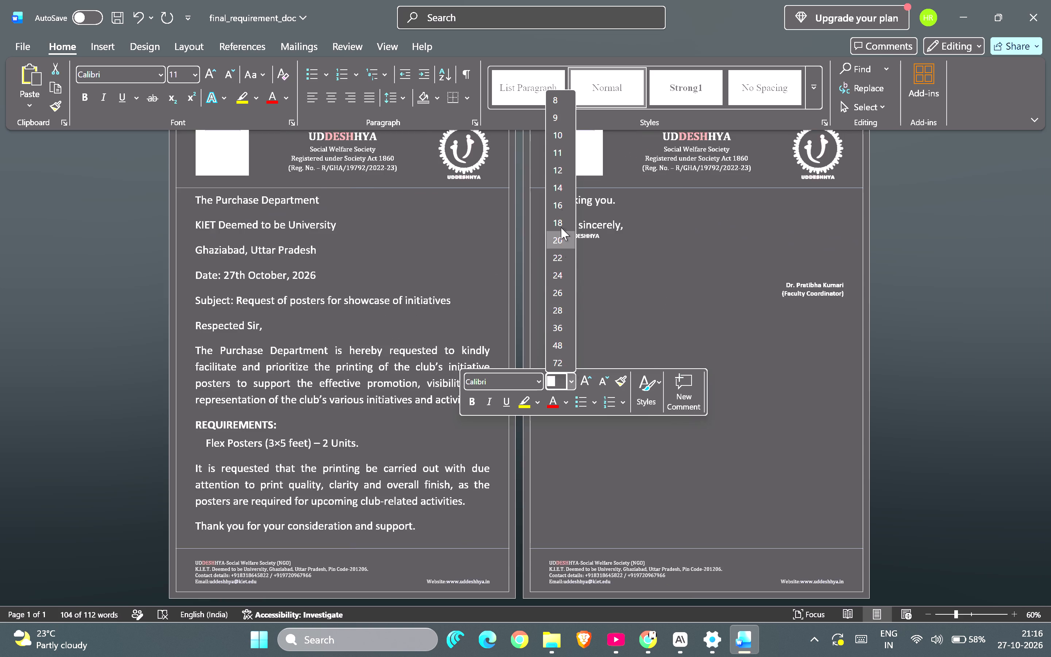
click(560, 187)
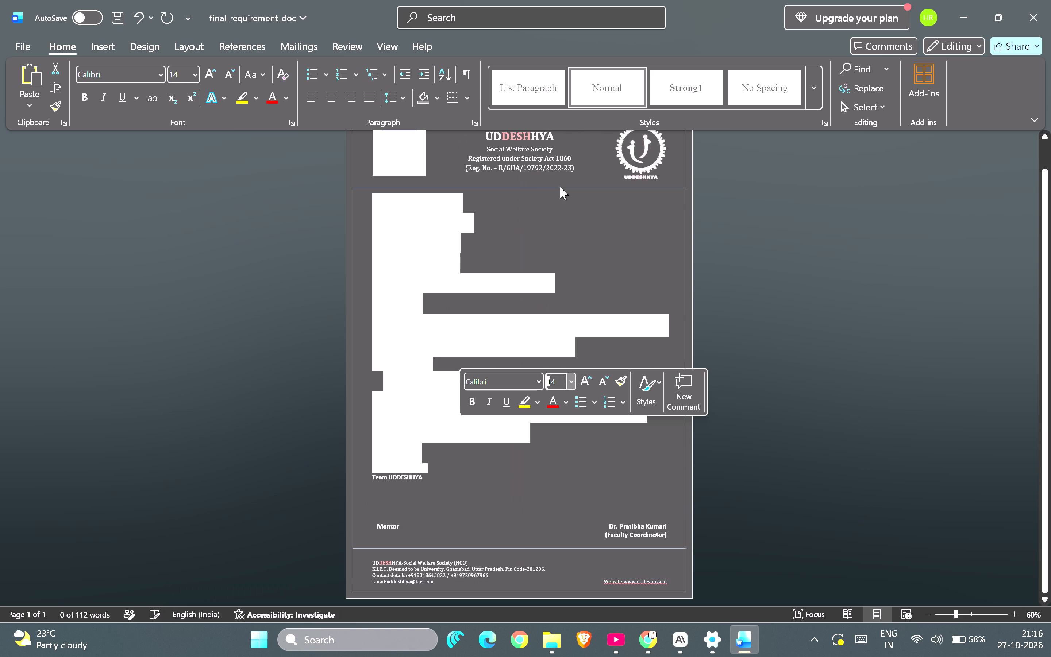
click(495, 319)
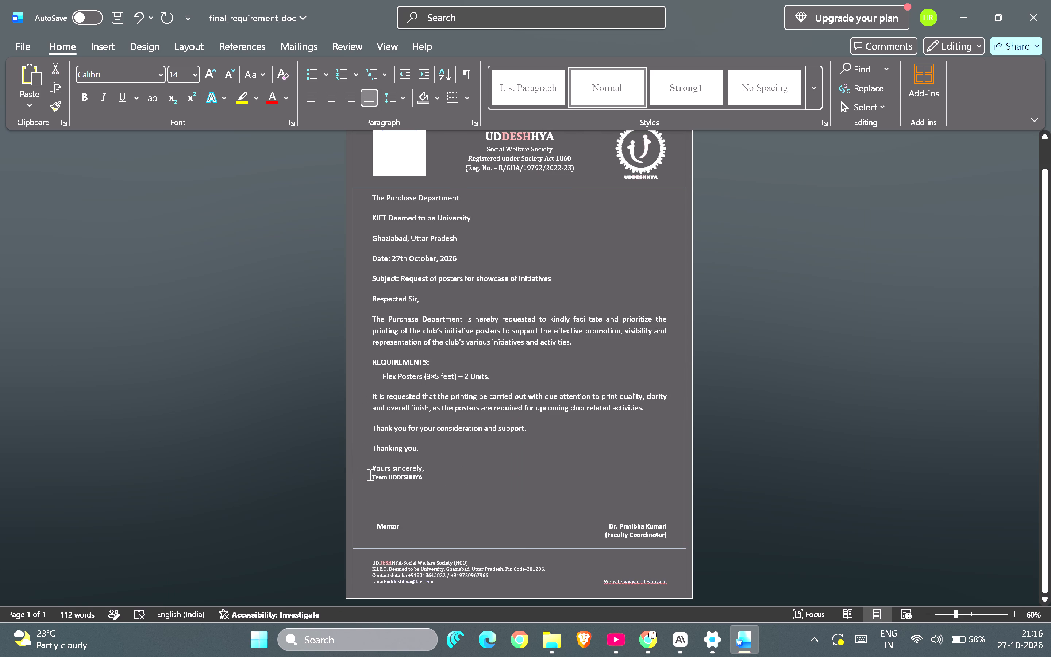
Set the "Team UDDESHHYA" line below the closing to font size 14.
drag(369, 474, 426, 479)
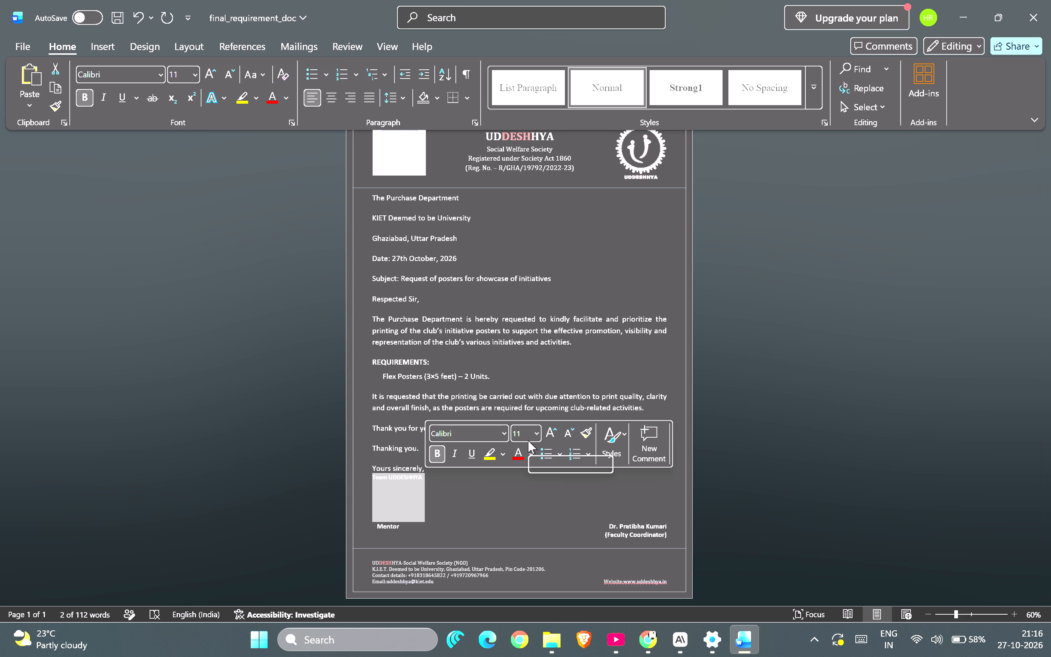
click(537, 433)
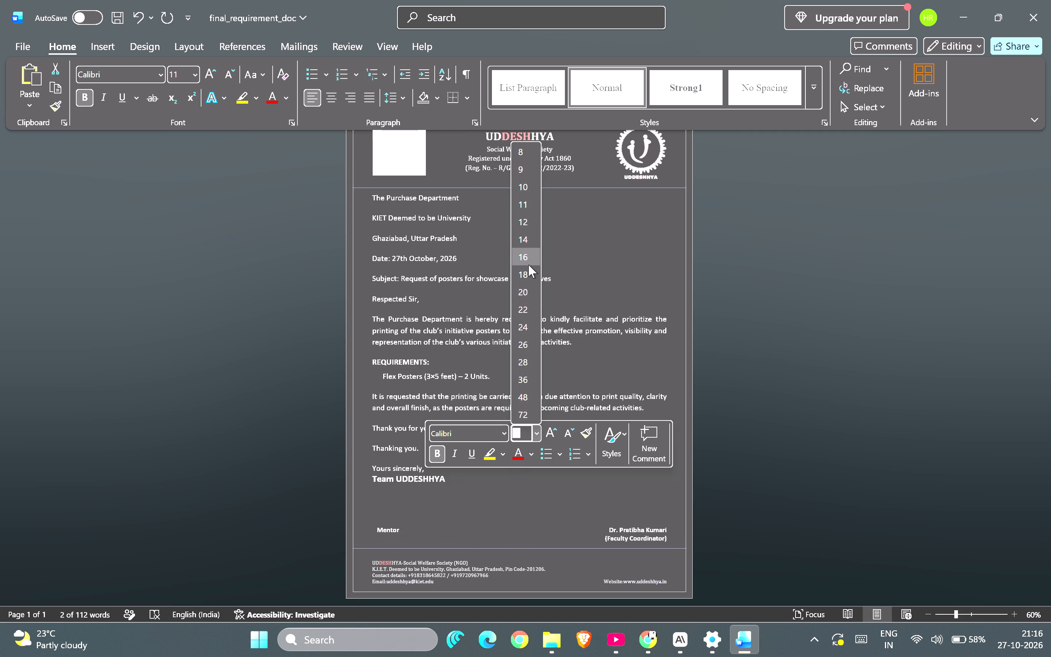
click(530, 242)
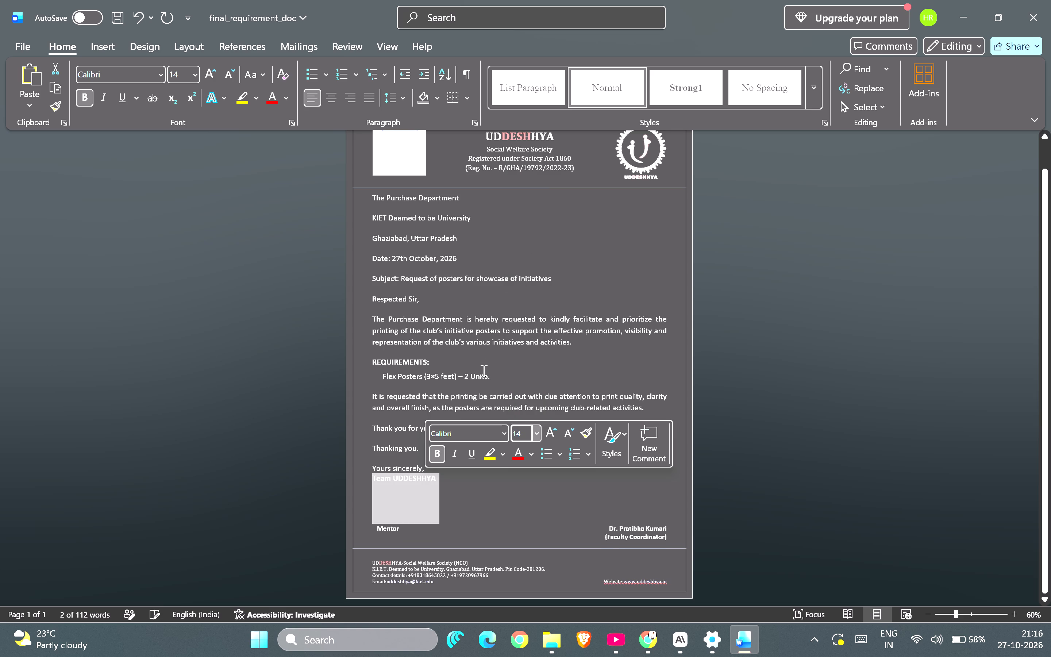
click(483, 370)
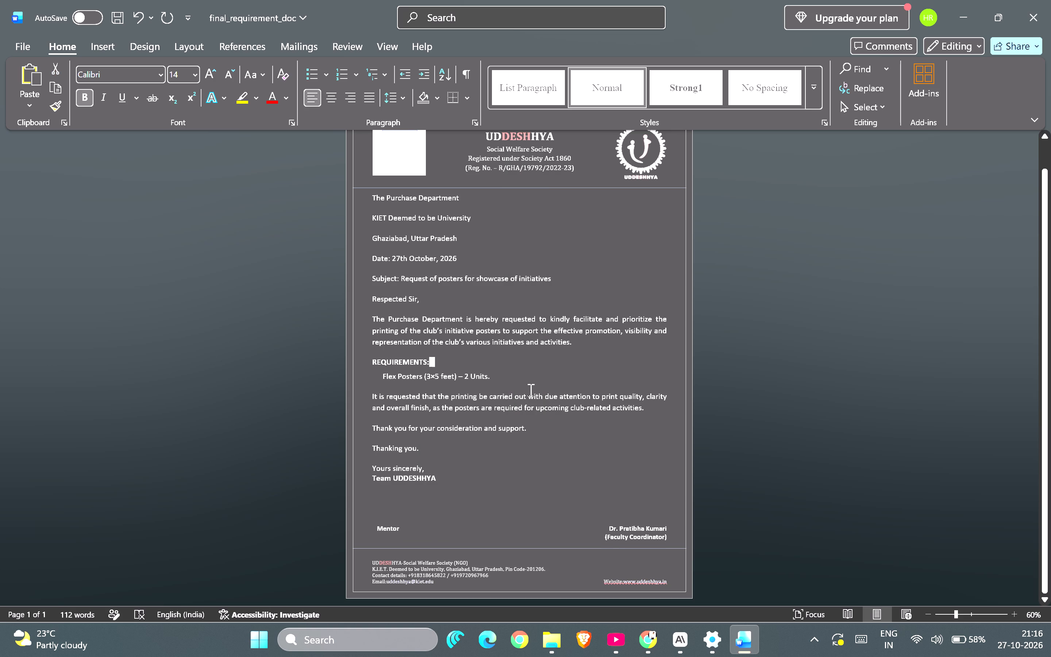
click(528, 452)
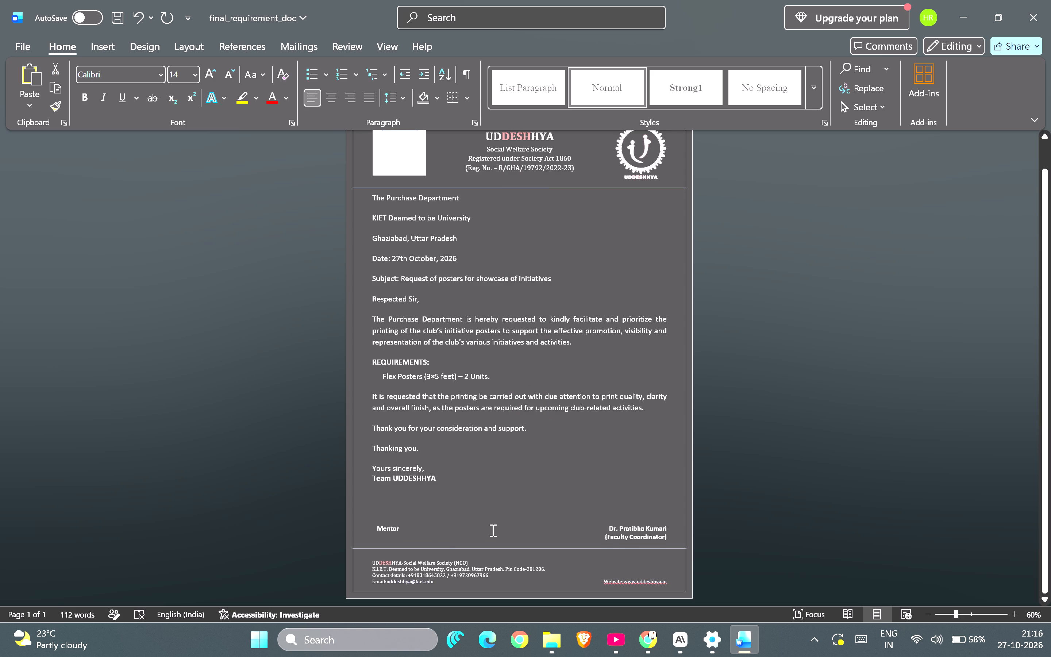
Select the subject text "Request of posters for showcase of initiatives" after the "Subject:" label.
scroll(410, 538, up, 1)
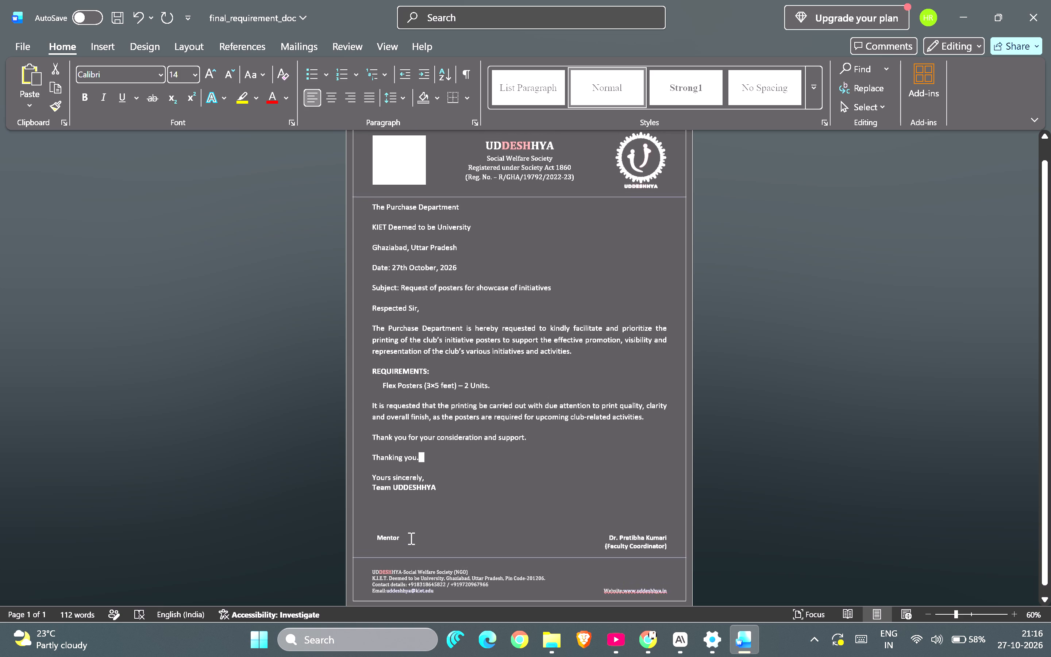
scroll(410, 538, up, 1)
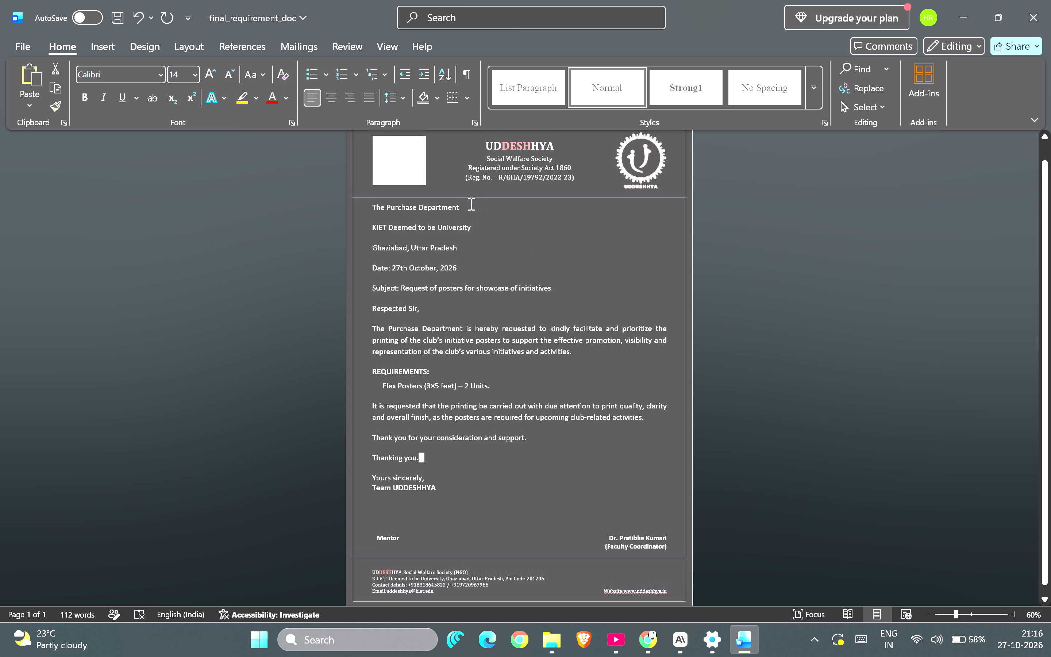
scroll(465, 217, up, 1)
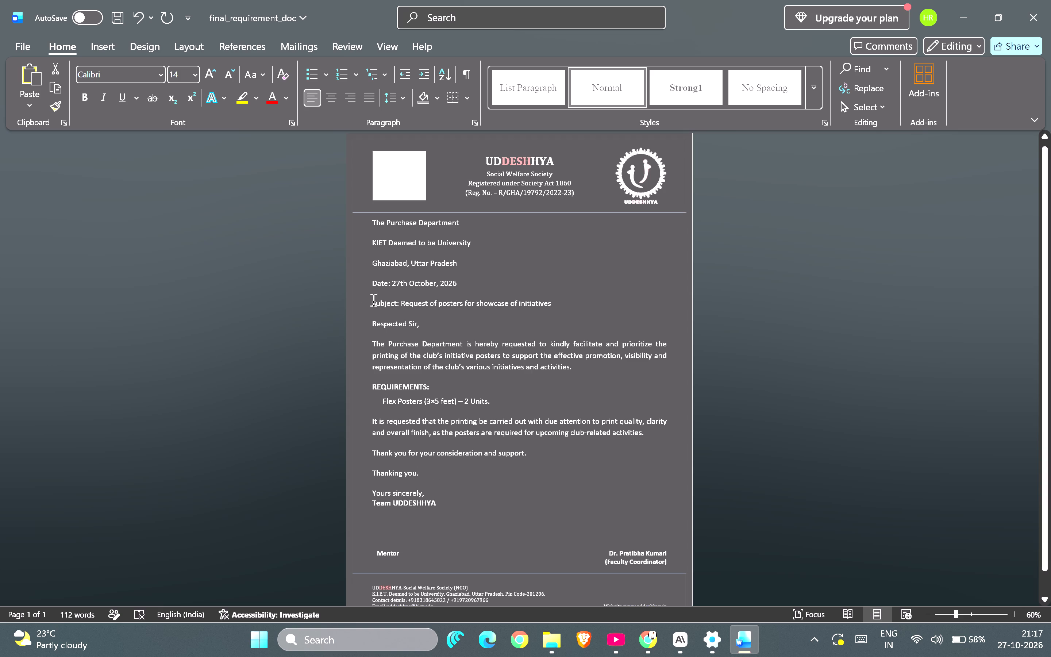
click(401, 303)
drag(401, 303, 572, 312)
click(572, 312)
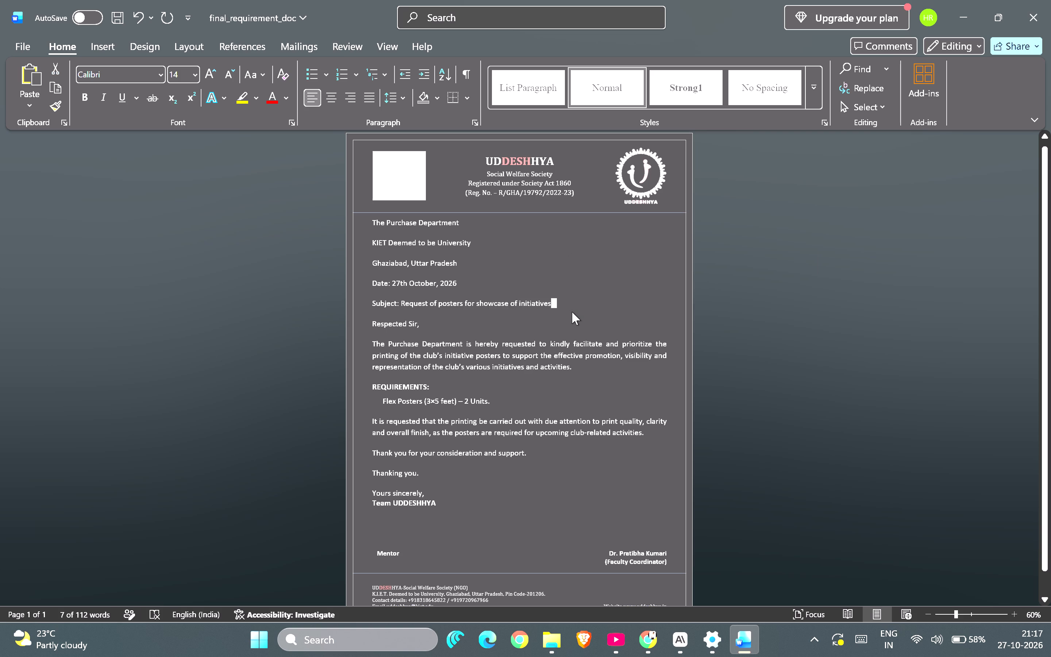
drag(560, 302, 427, 300)
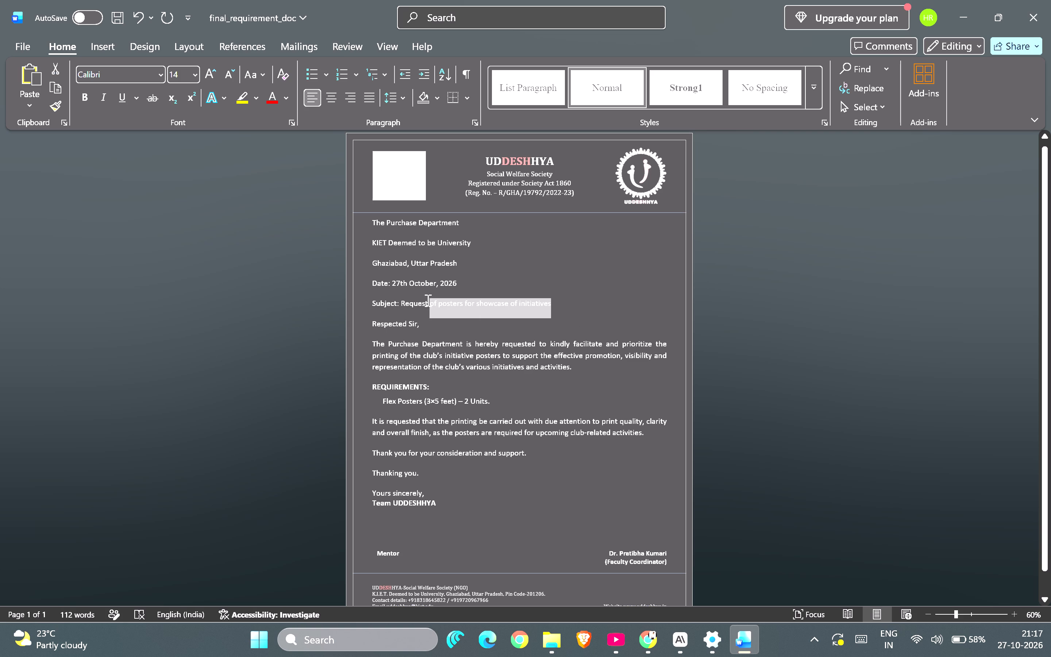
drag(427, 300, 408, 300)
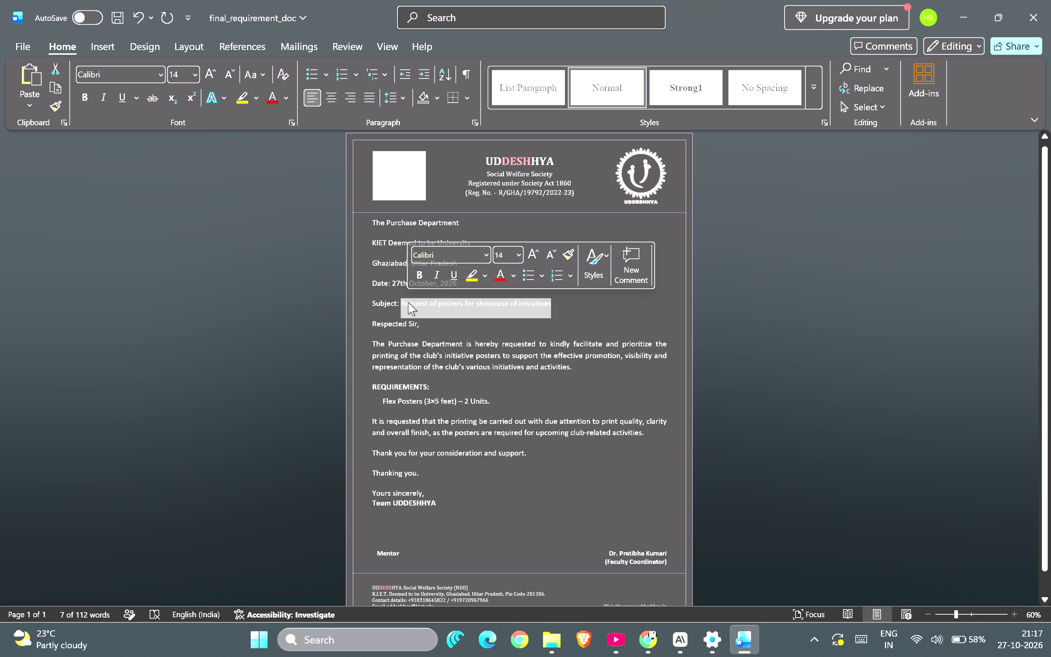
click(421, 305)
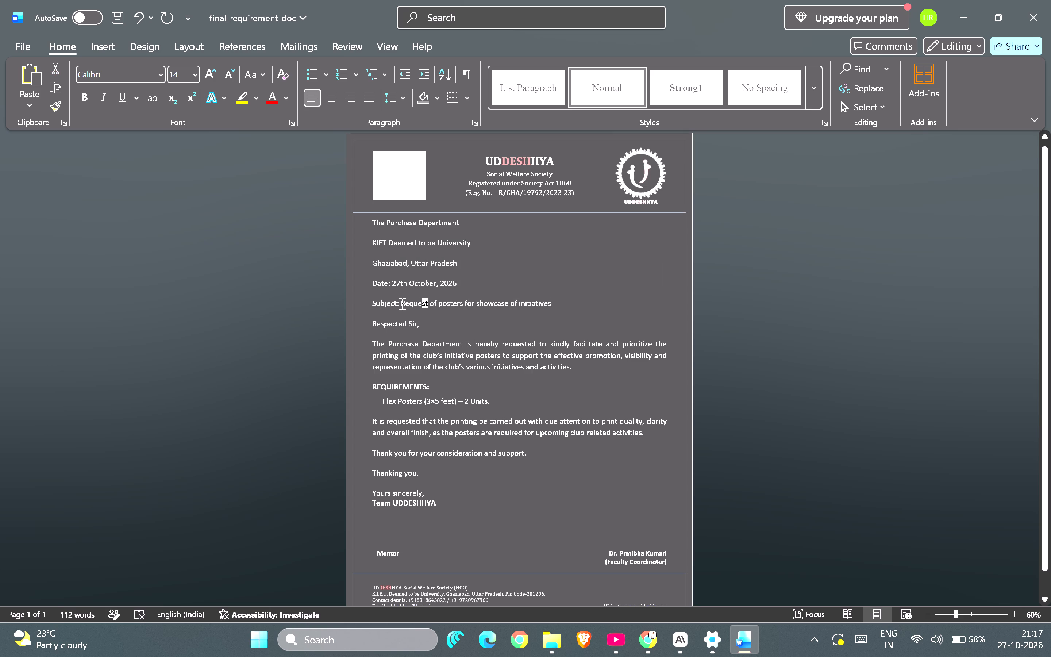
click(401, 302)
drag(401, 302, 568, 306)
click(568, 306)
drag(568, 306, 408, 299)
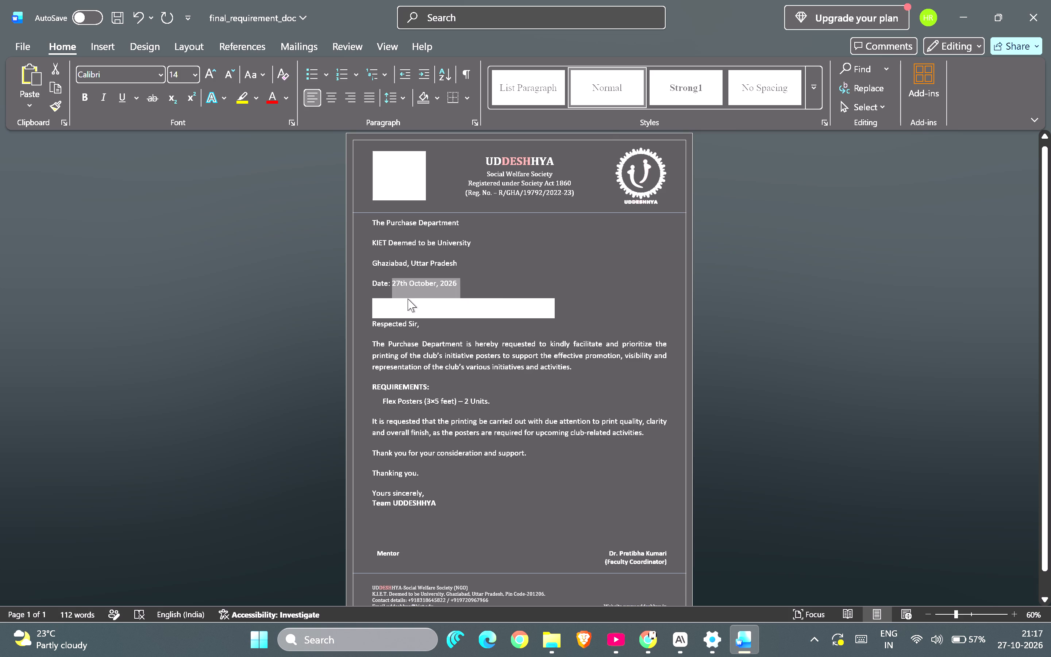
drag(408, 299, 405, 306)
click(405, 306)
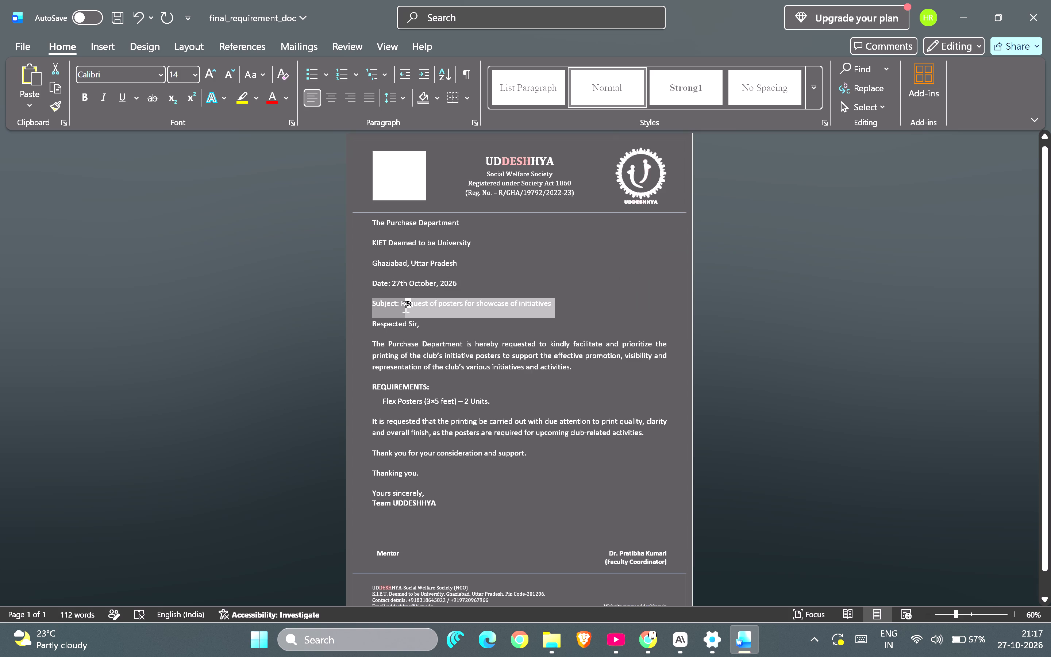
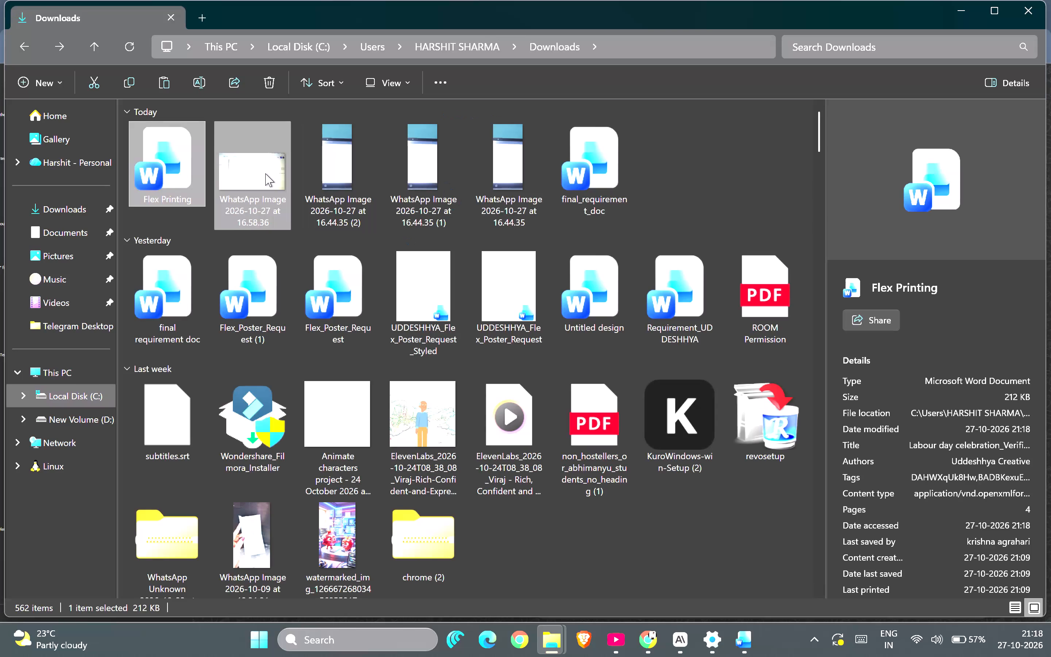
Open the Flex Printing document from the Downloads folder, look through its letter and enable it for editing.
double_click(151, 164)
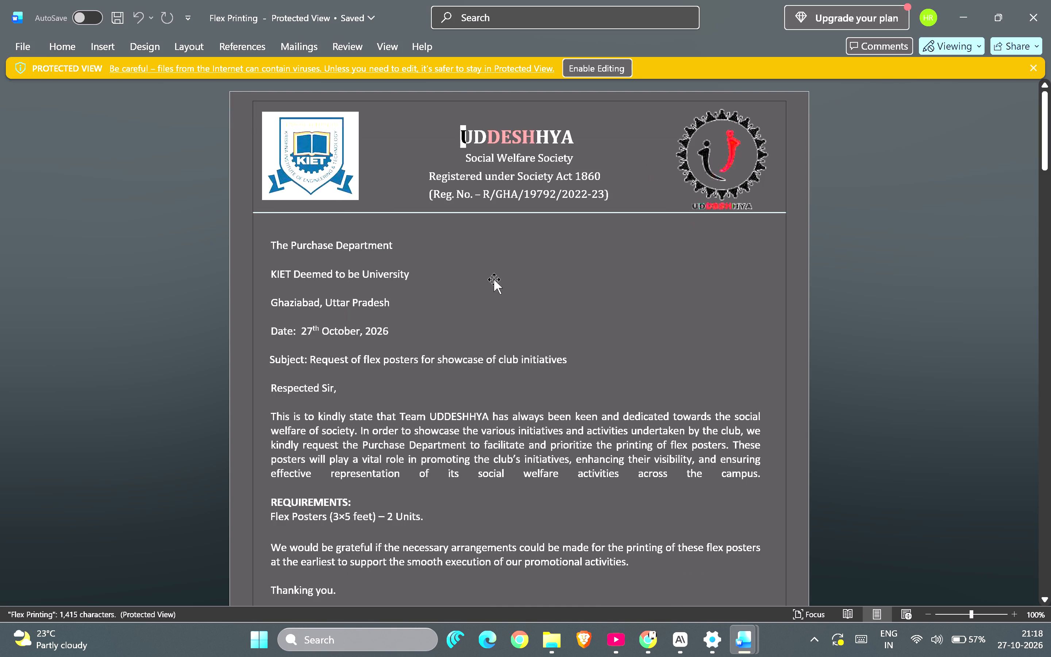
scroll(576, 392, down, 1)
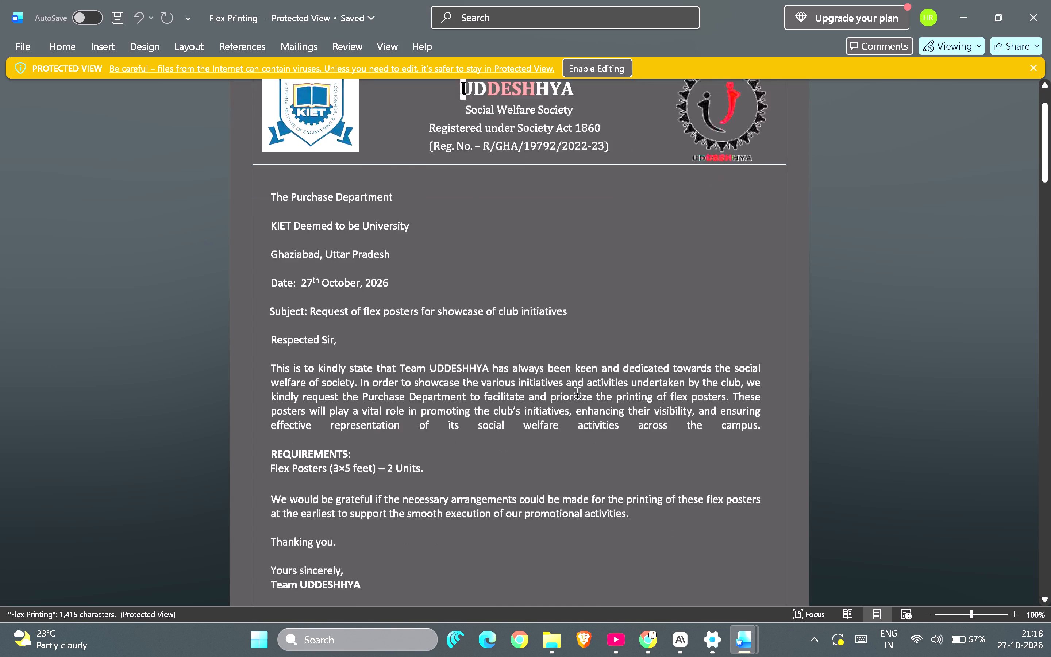
scroll(576, 392, down, 1)
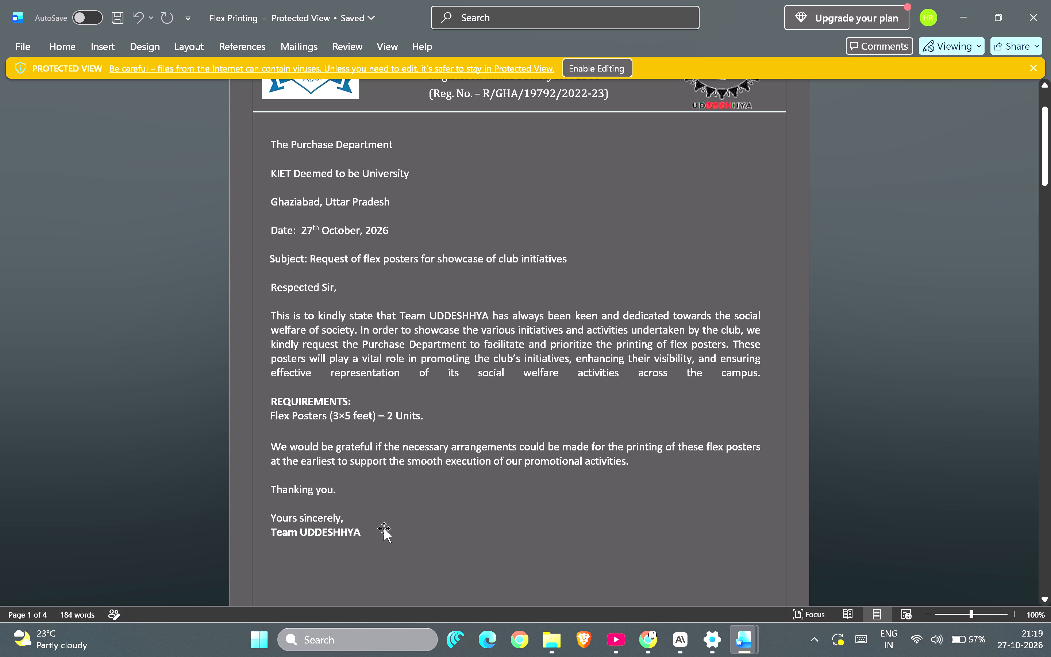
scroll(402, 528, down, 1)
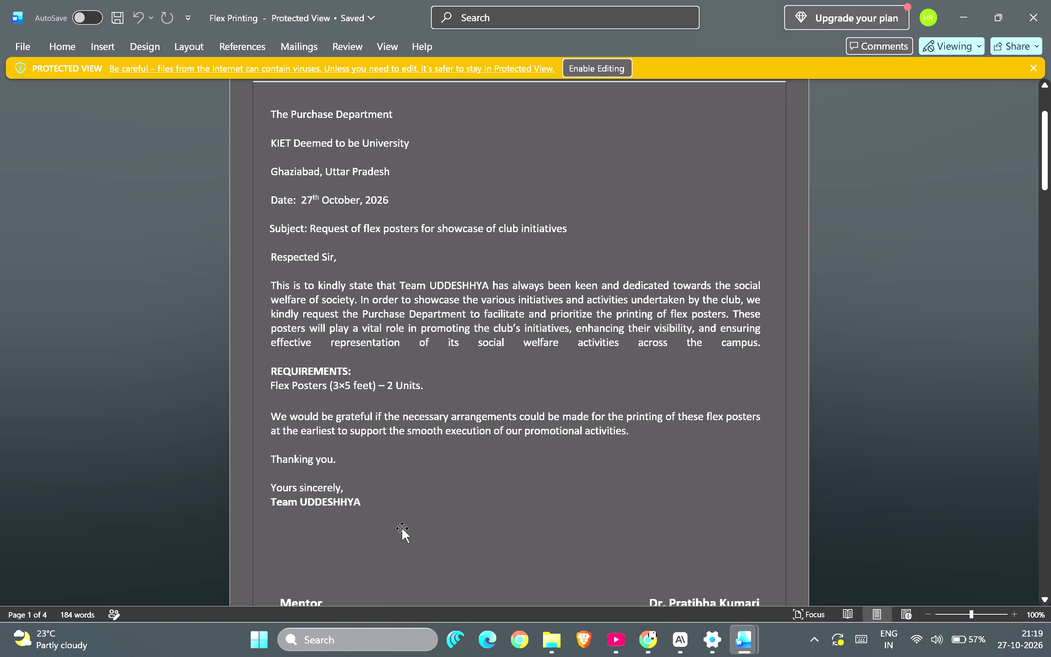
scroll(402, 528, down, 1)
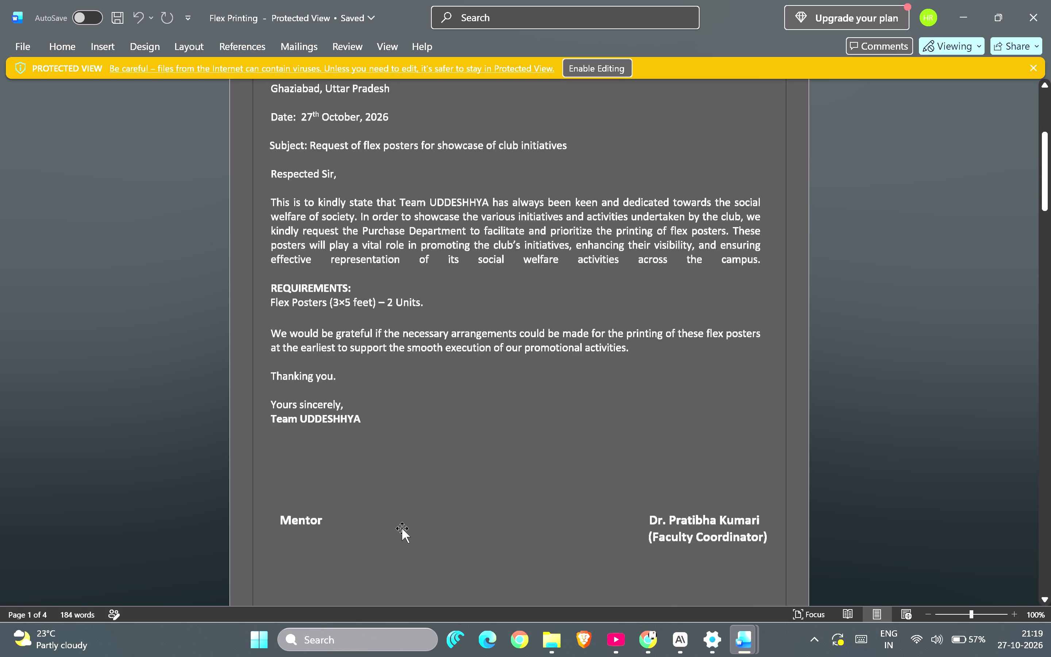
scroll(402, 528, down, 1)
scroll(402, 528, up, 1)
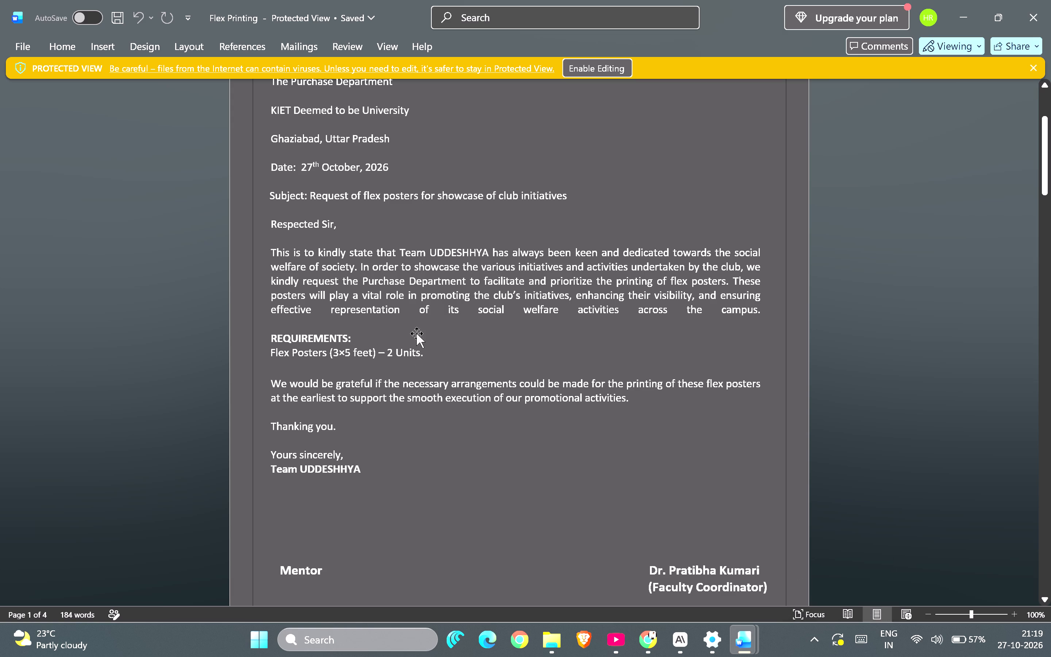
click(419, 307)
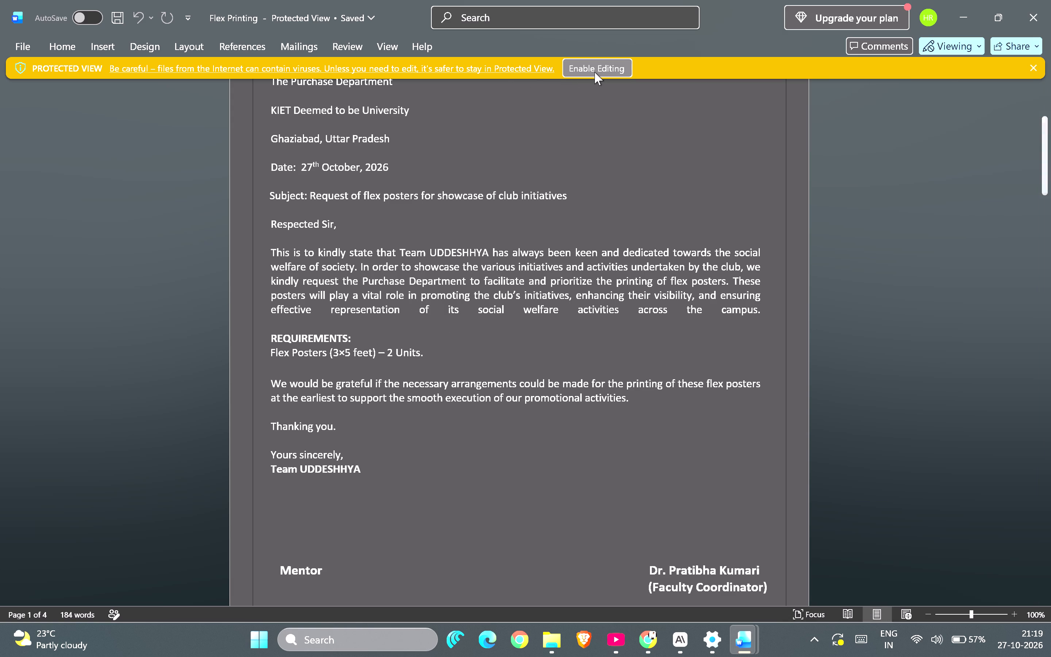
click(594, 72)
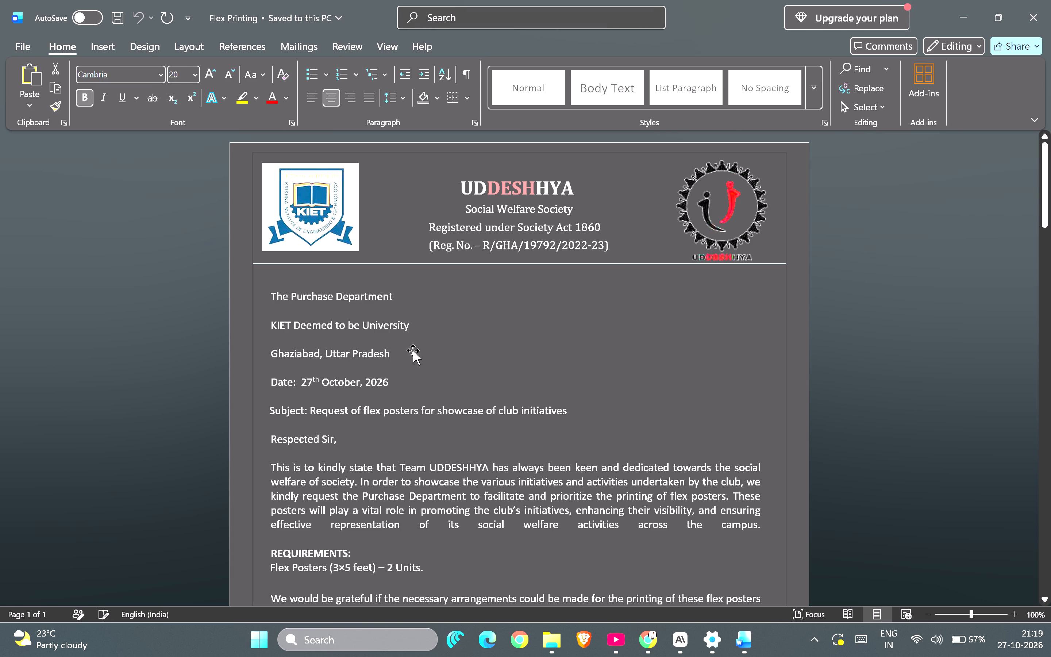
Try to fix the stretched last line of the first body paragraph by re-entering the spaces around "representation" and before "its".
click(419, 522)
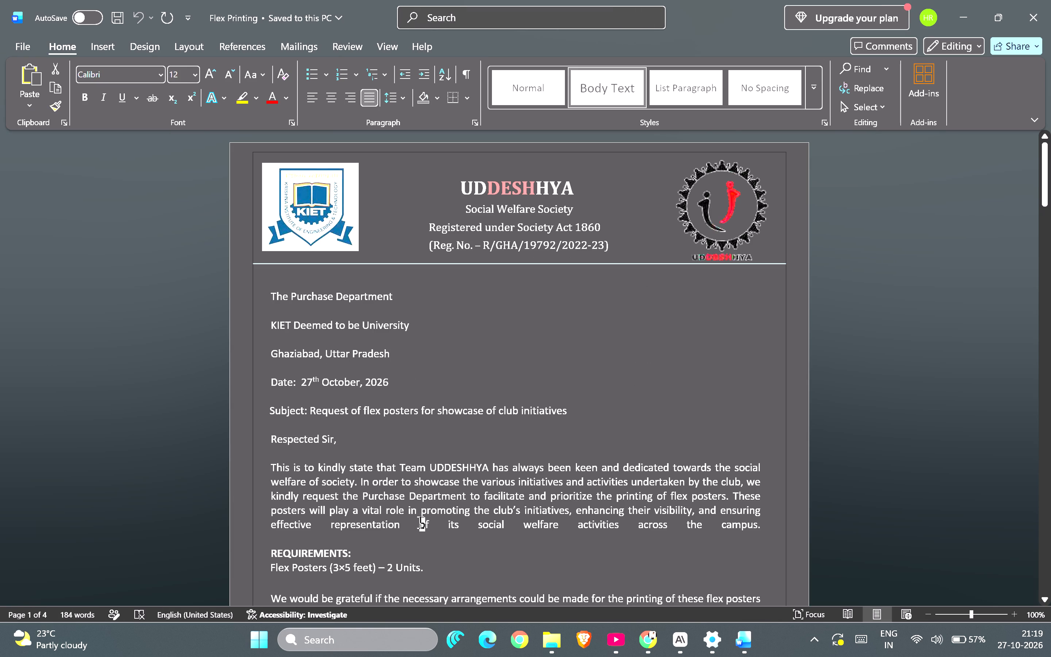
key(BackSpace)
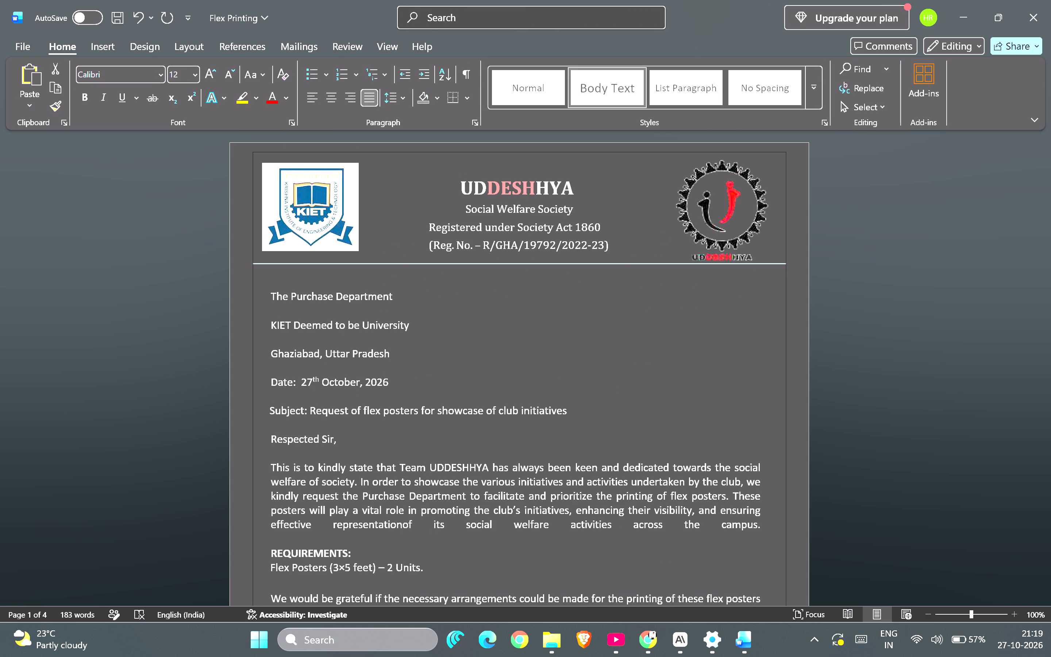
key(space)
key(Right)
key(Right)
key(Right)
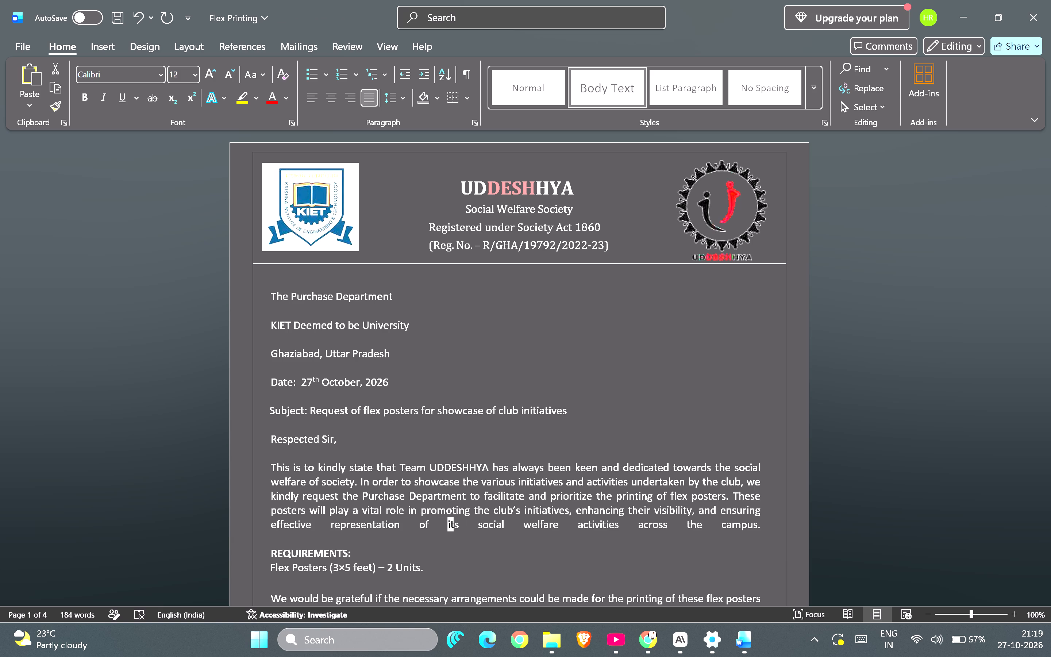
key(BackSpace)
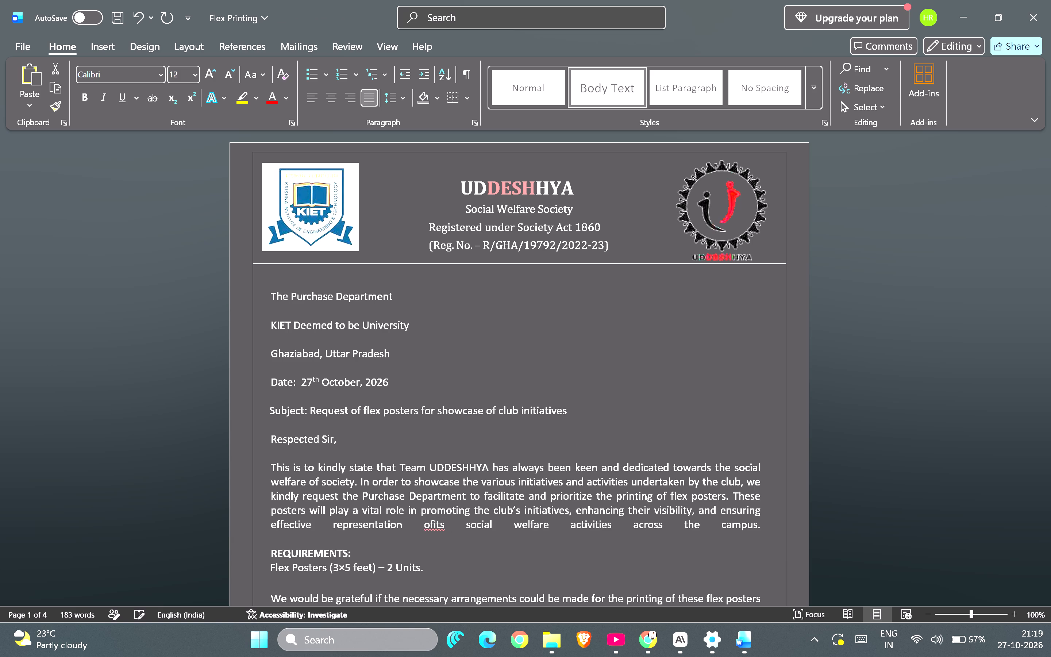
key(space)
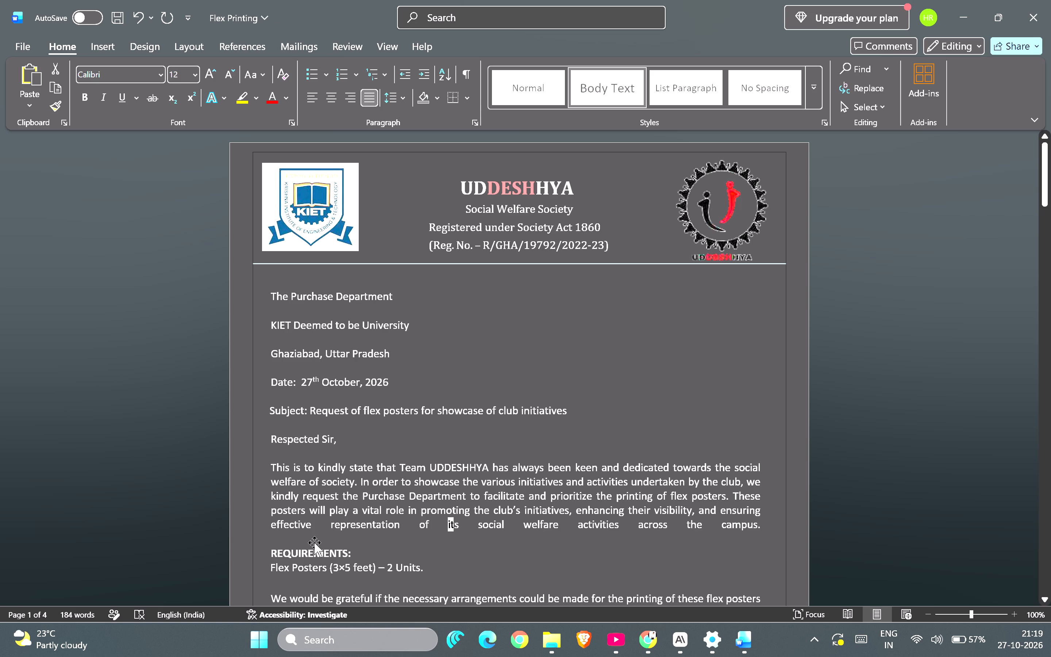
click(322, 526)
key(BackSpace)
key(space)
Copy the letter text from "This is to kindly state that Team UDDESHHYA" through "Thanking you.".
scroll(438, 521, down, 1)
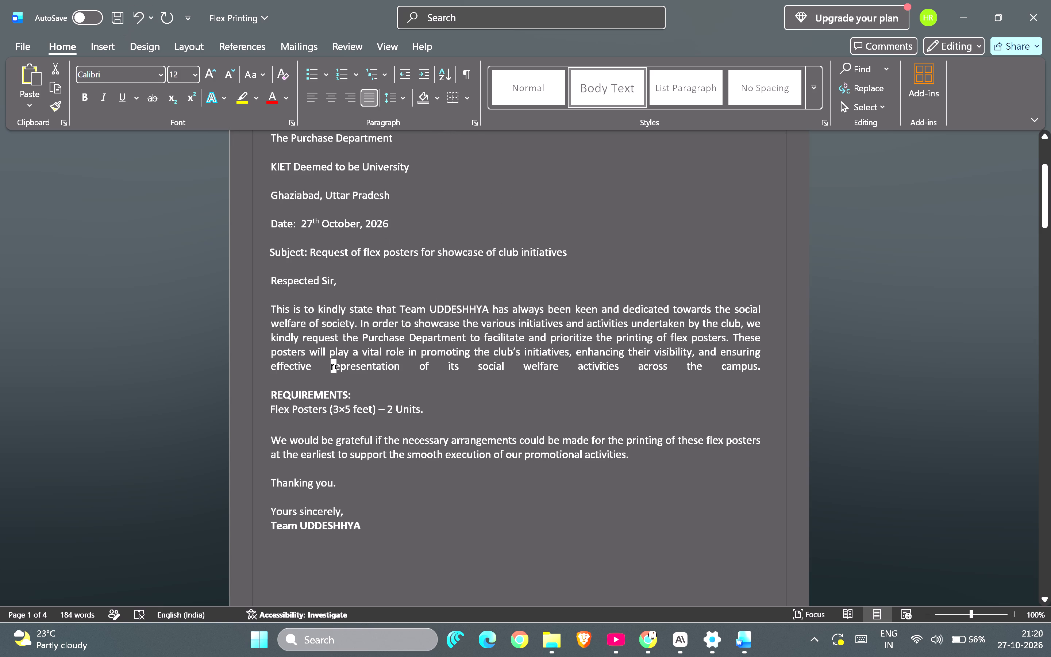
drag(272, 308, 708, 380)
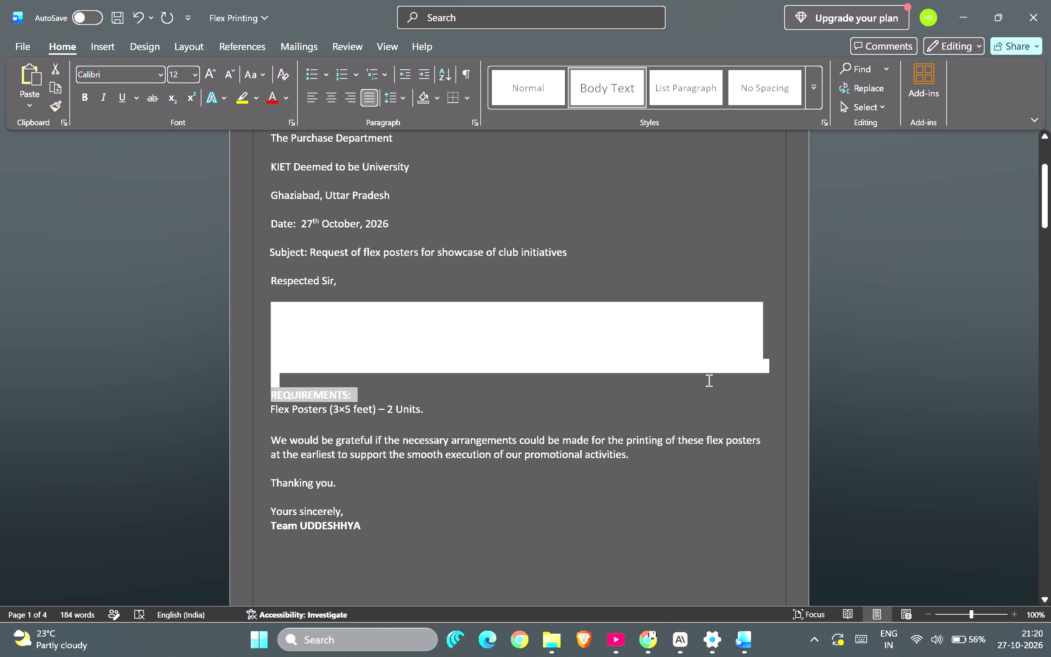
drag(708, 380, 629, 468)
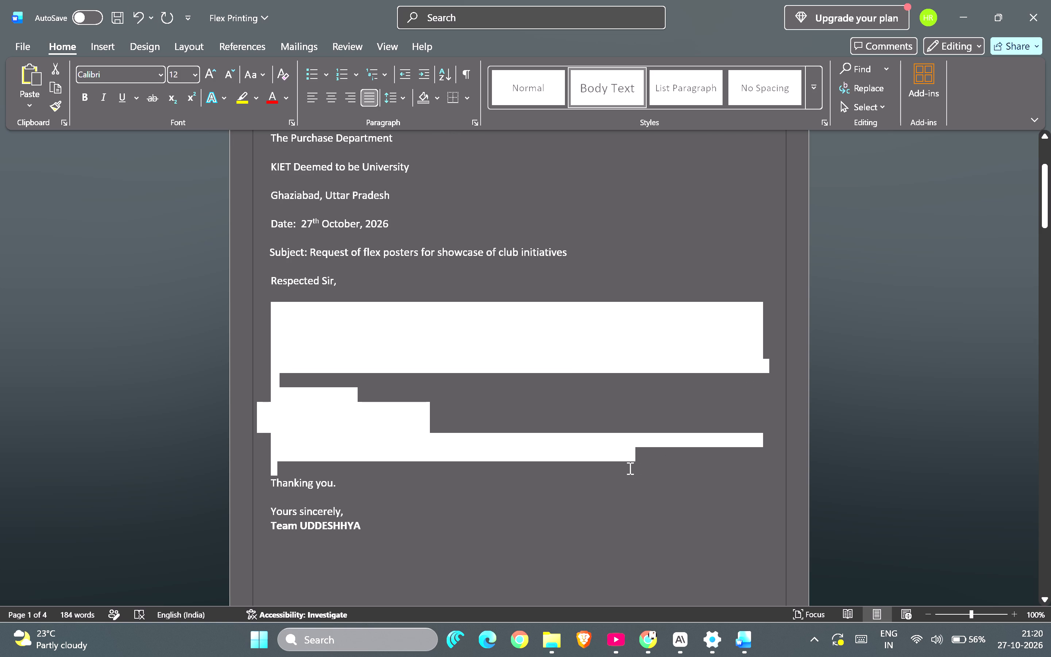
drag(629, 468, 401, 485)
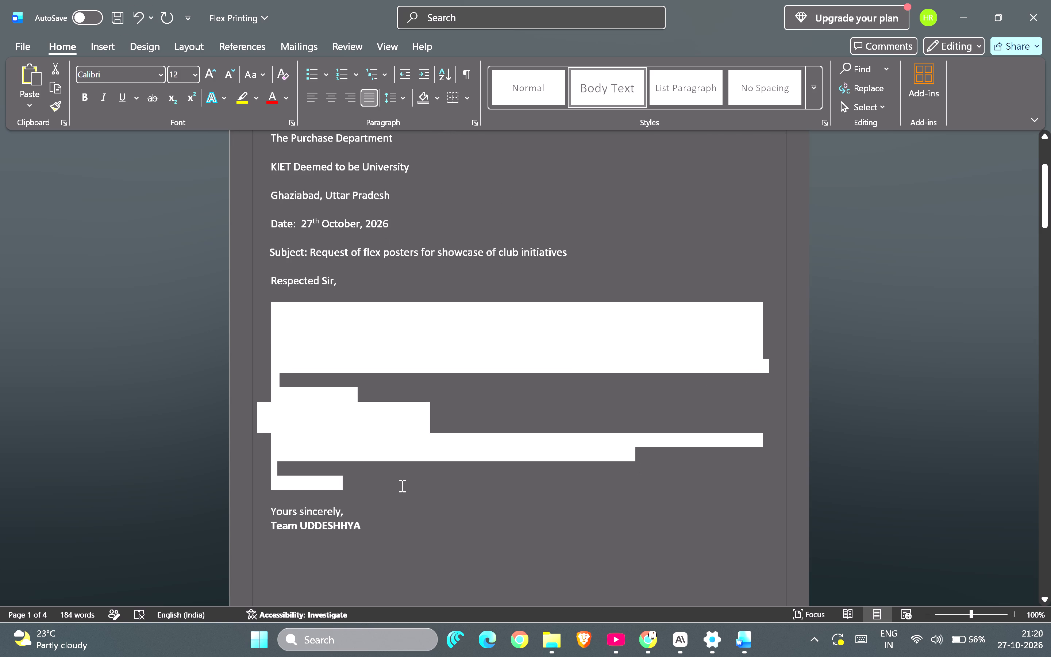
drag(401, 485, 402, 485)
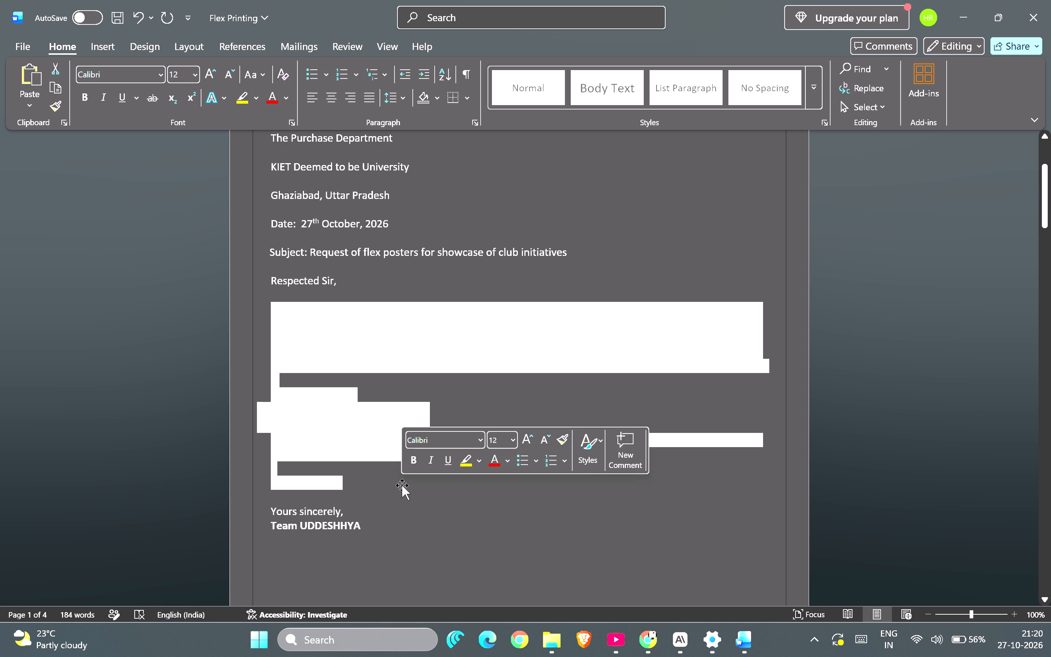
key(ctrl+c)
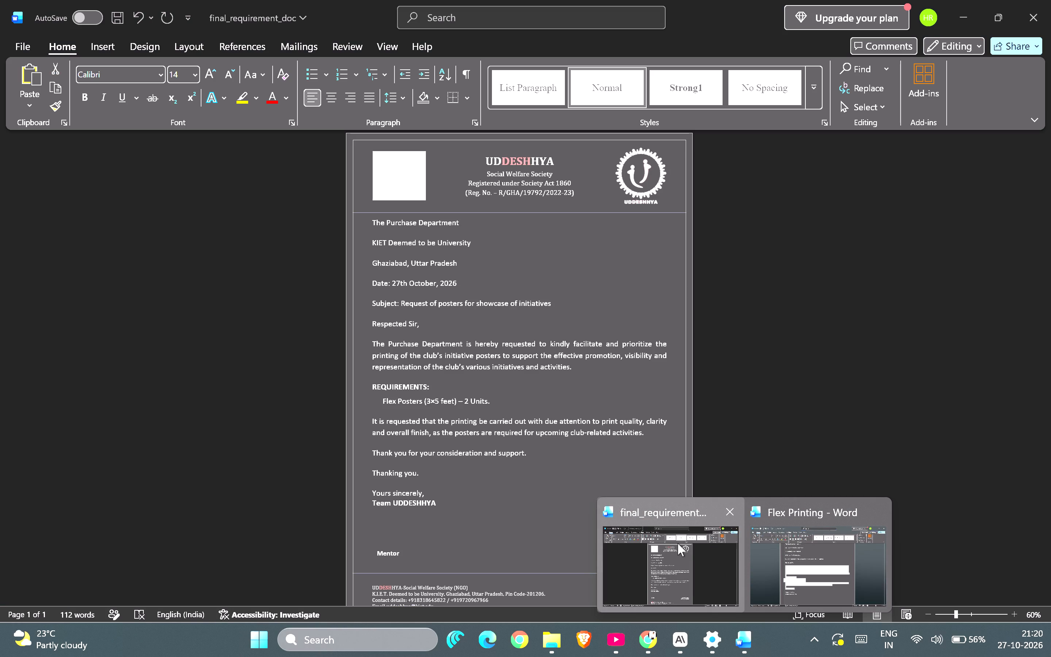
In final_requirement_doc, replace the text from "Respected Sir," through "Thank you for your consideration and support." with the copied letter text.
click(678, 543)
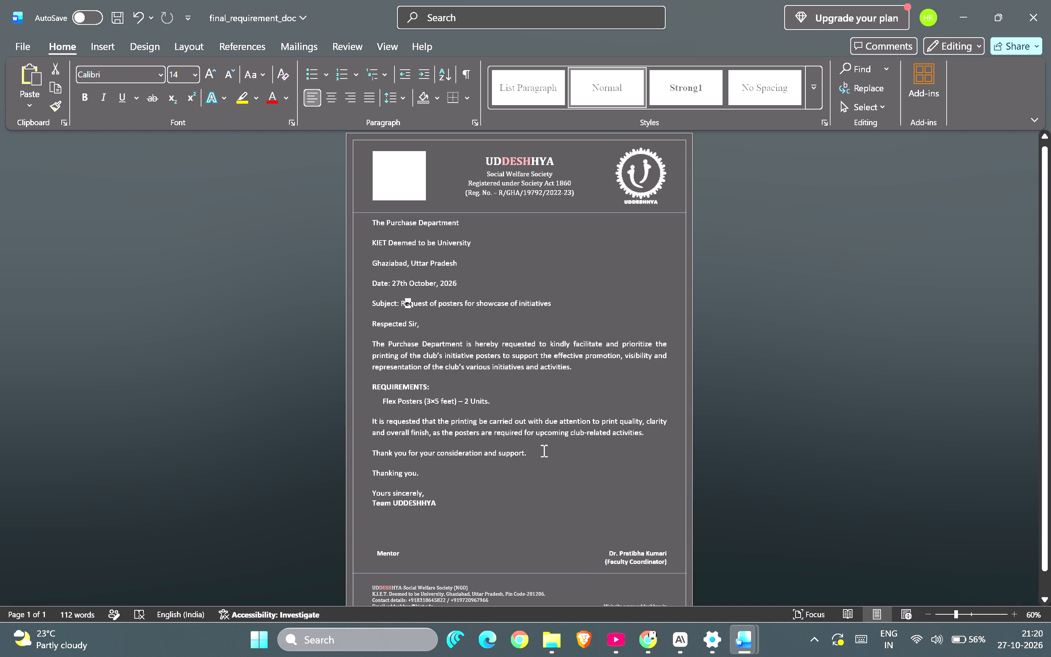
drag(537, 454, 392, 347)
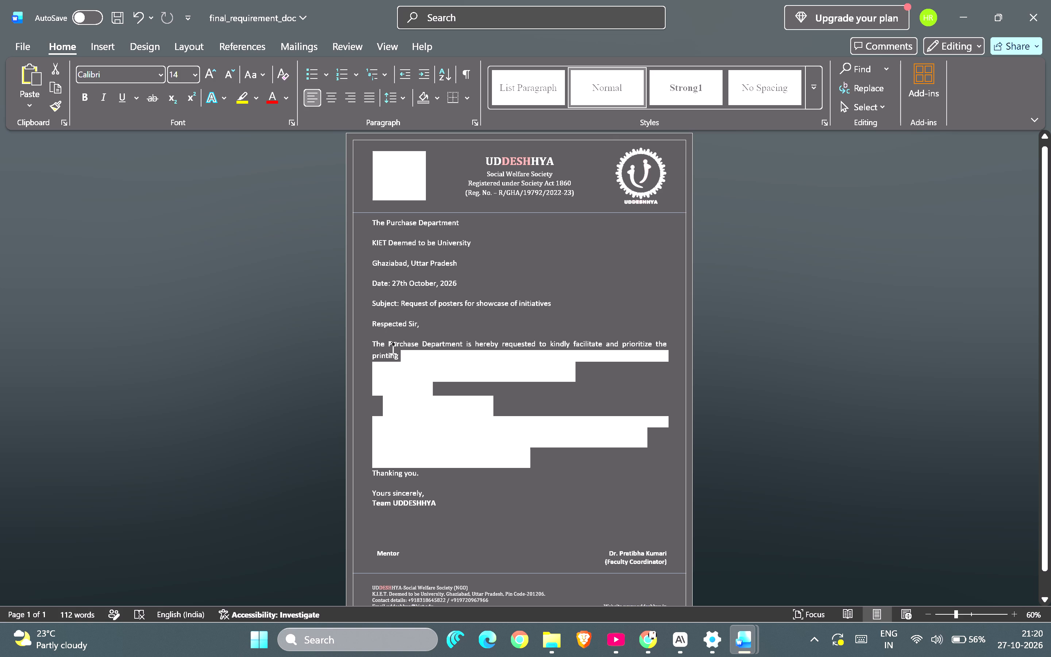
drag(392, 347, 370, 327)
key(ctrl+v)
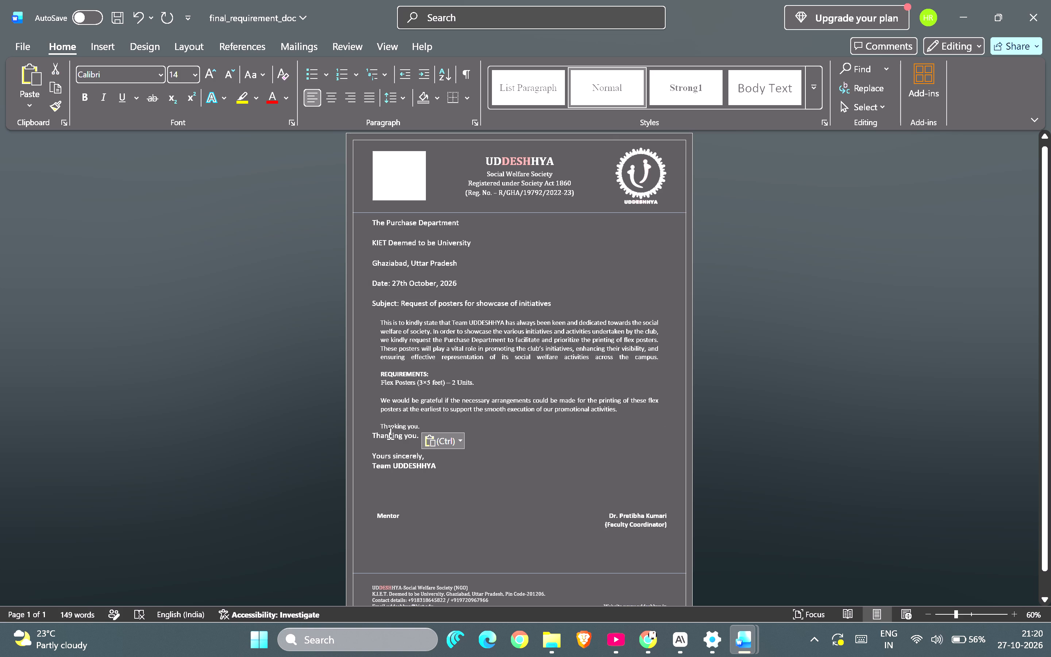
Delete the duplicate "Thanking you." line just above "Yours sincerely,".
key(Right)
key(Right)
key(Right)
key(Right)
key(Right)
key(Right)
key(Right)
key(Right)
key(Right)
key(Right)
key(Right)
key(Right)
key(Right)
key(BackSpace)
key(BackSpace)
key(BackSpace)
key(BackSpace)
key(BackSpace)
key(BackSpace)
key(BackSpace)
key(BackSpace)
key(BackSpace)
key(BackSpace)
key(BackSpace)
key(BackSpace)
key(BackSpace)
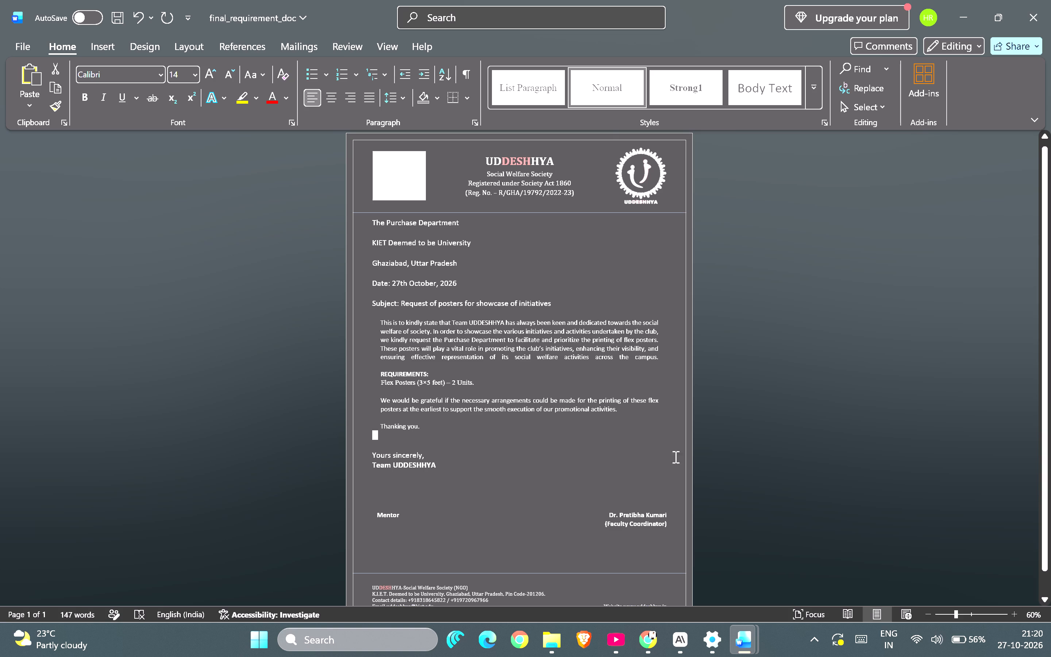
Set the pasted text from "This is to kindly state" through "our promotional activities." to font size 12.
drag(639, 415, 377, 342)
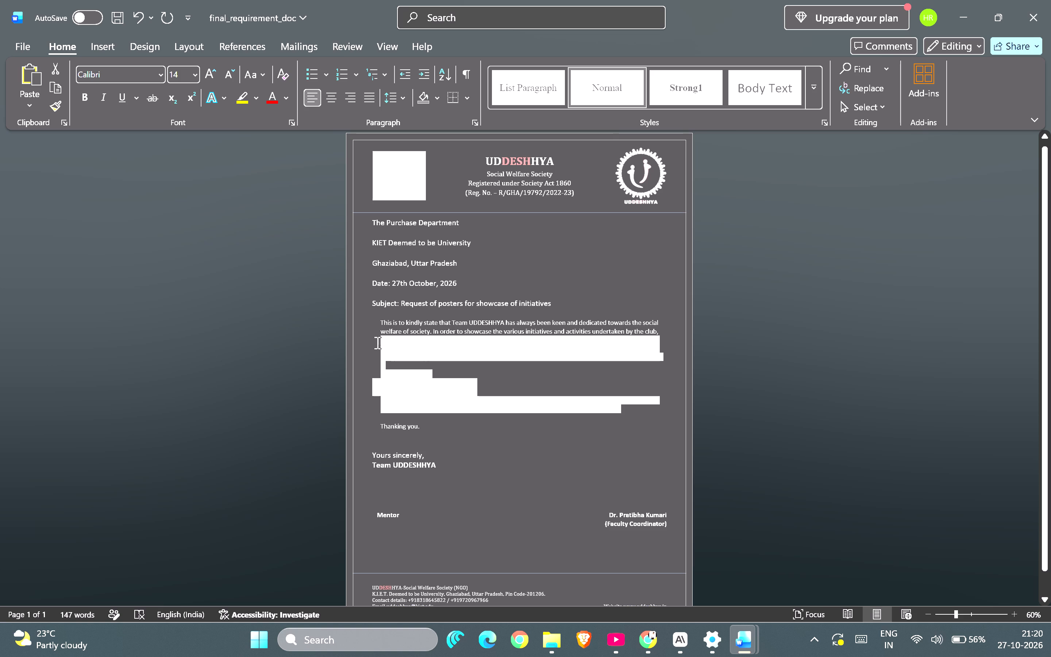
drag(377, 342, 376, 325)
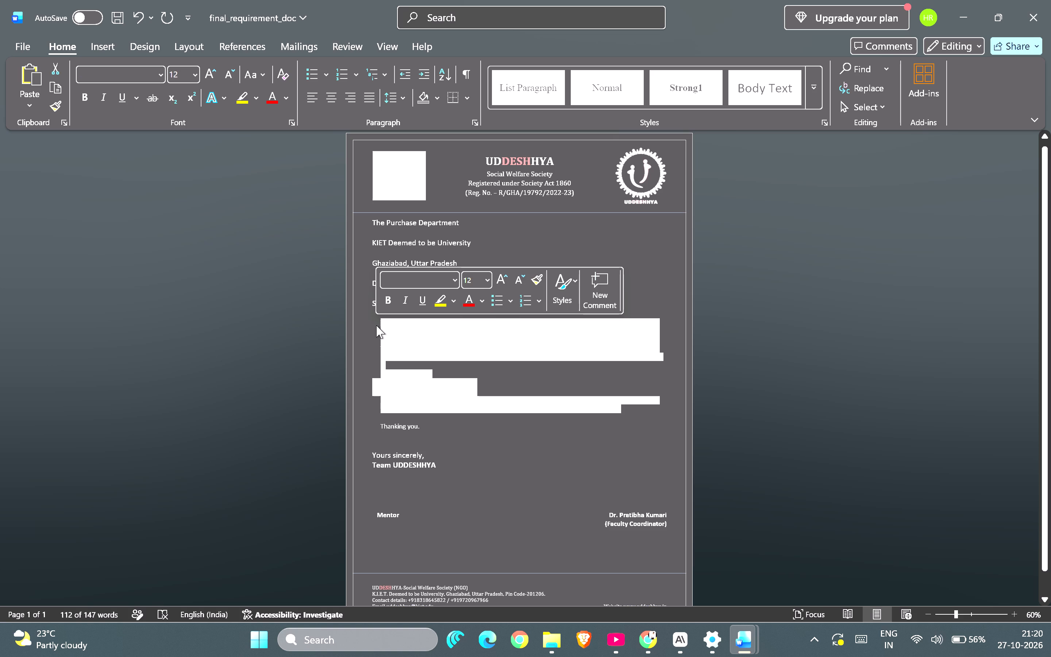
click(485, 279)
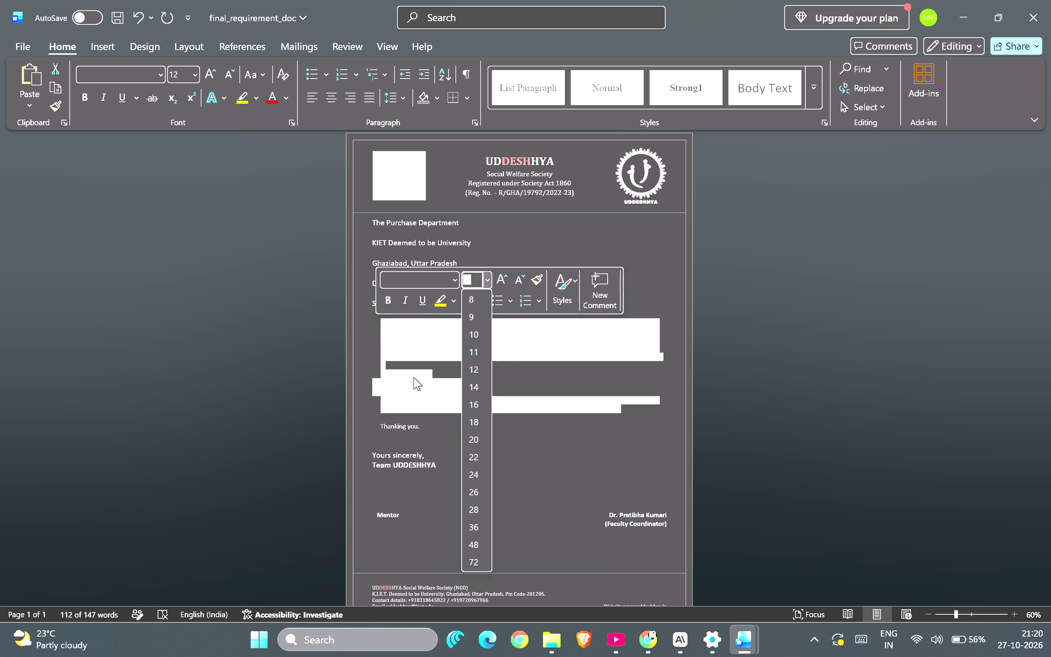
click(488, 366)
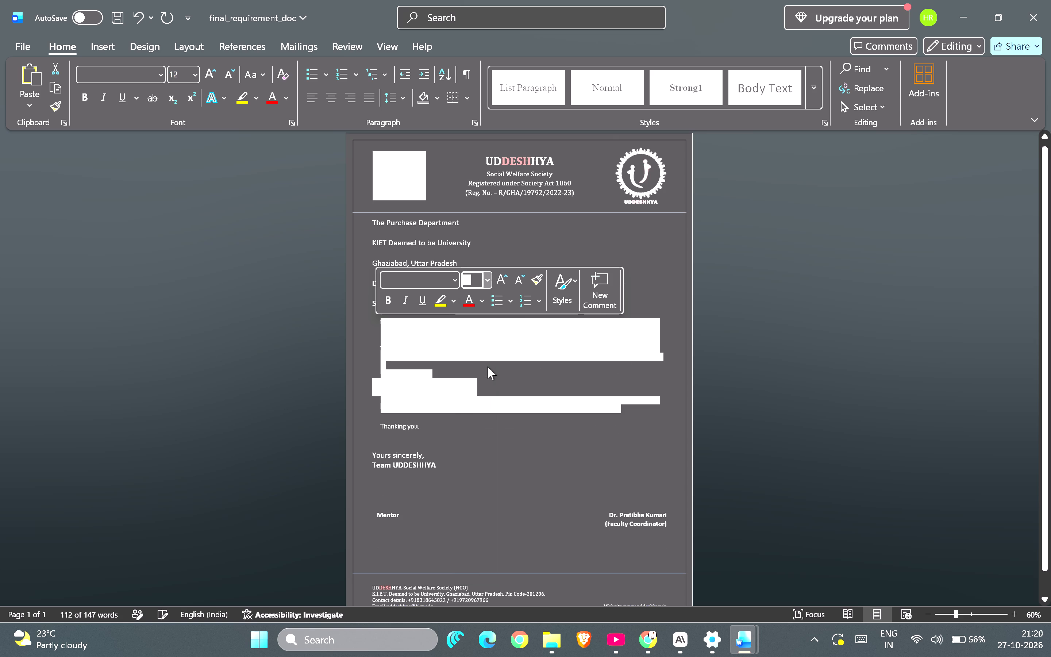
click(421, 406)
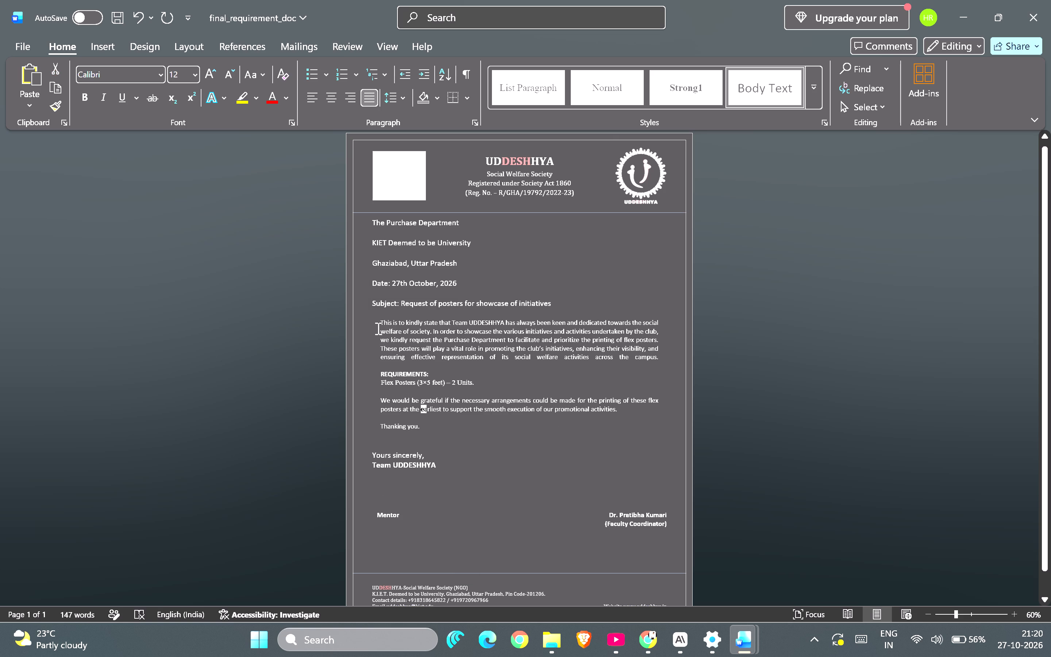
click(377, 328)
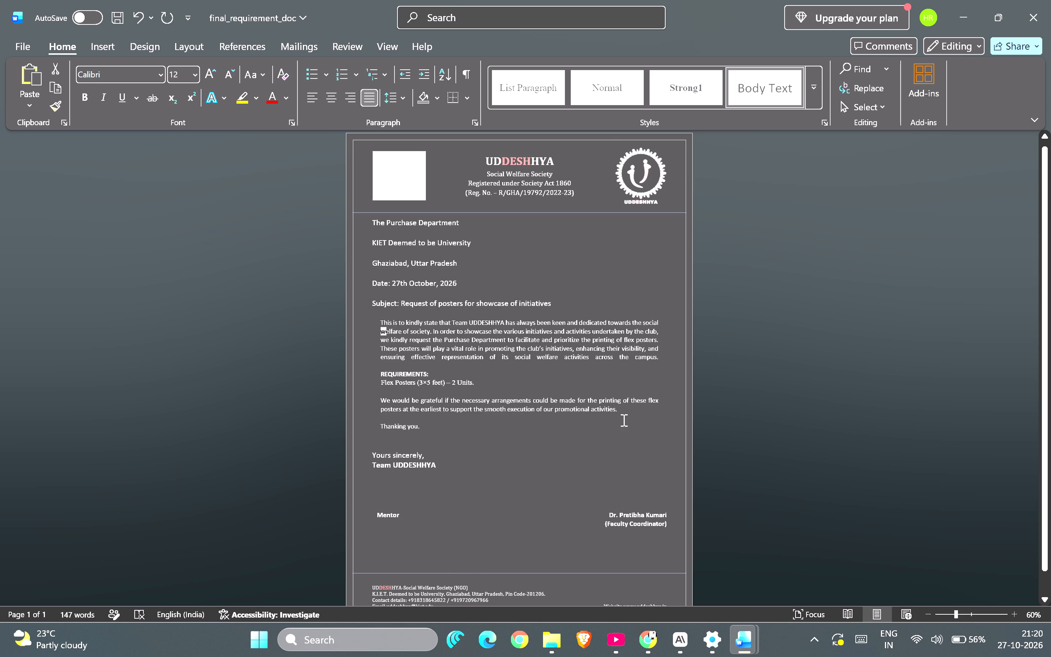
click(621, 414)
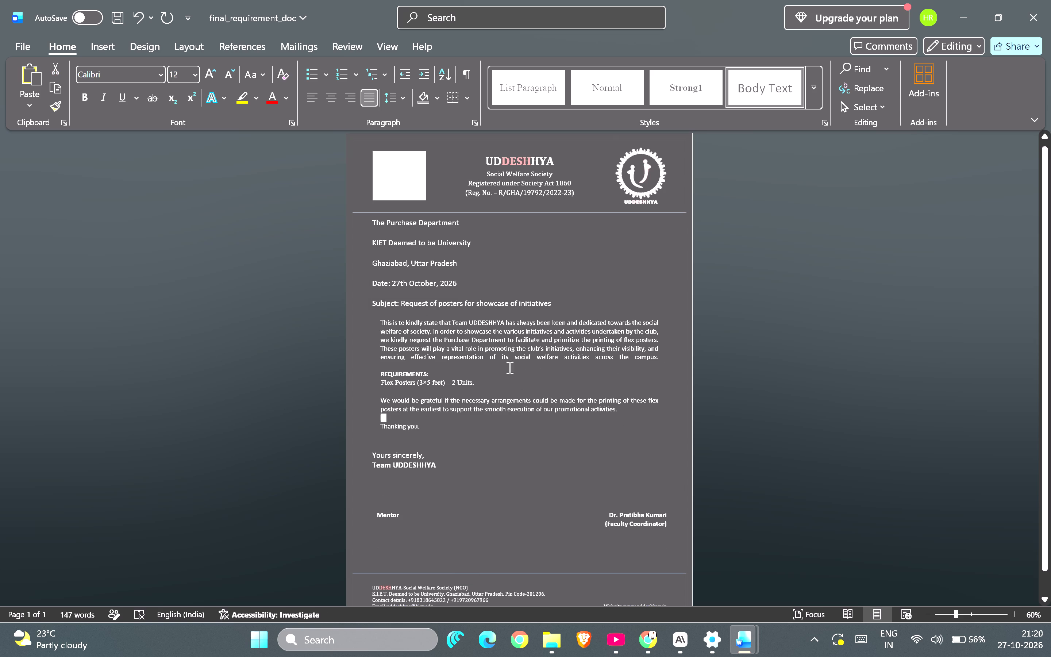
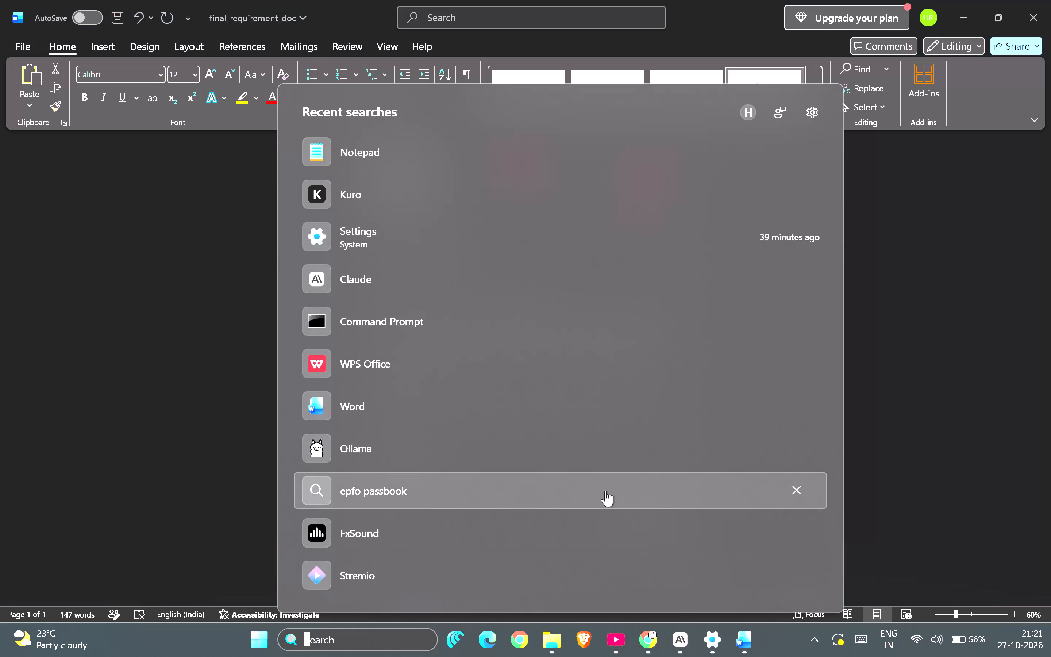
Switch to YouTube and open the "Mix – Its OK Chal Koi Na" playlist from the top of the home feed.
click(617, 649)
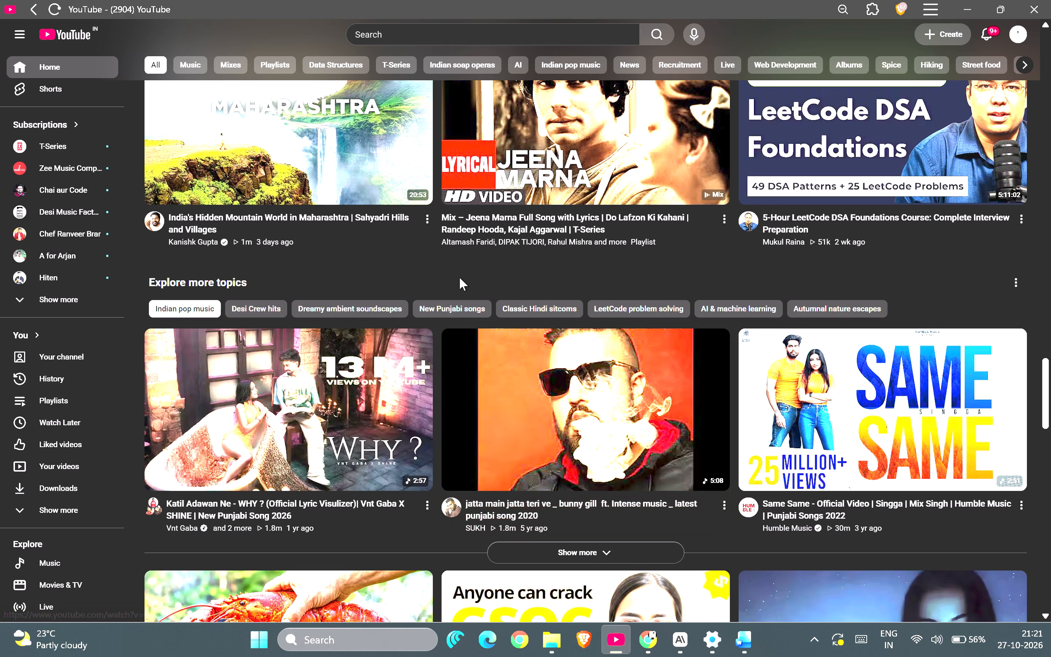
scroll(459, 277, down, 1)
scroll(459, 277, up, 6)
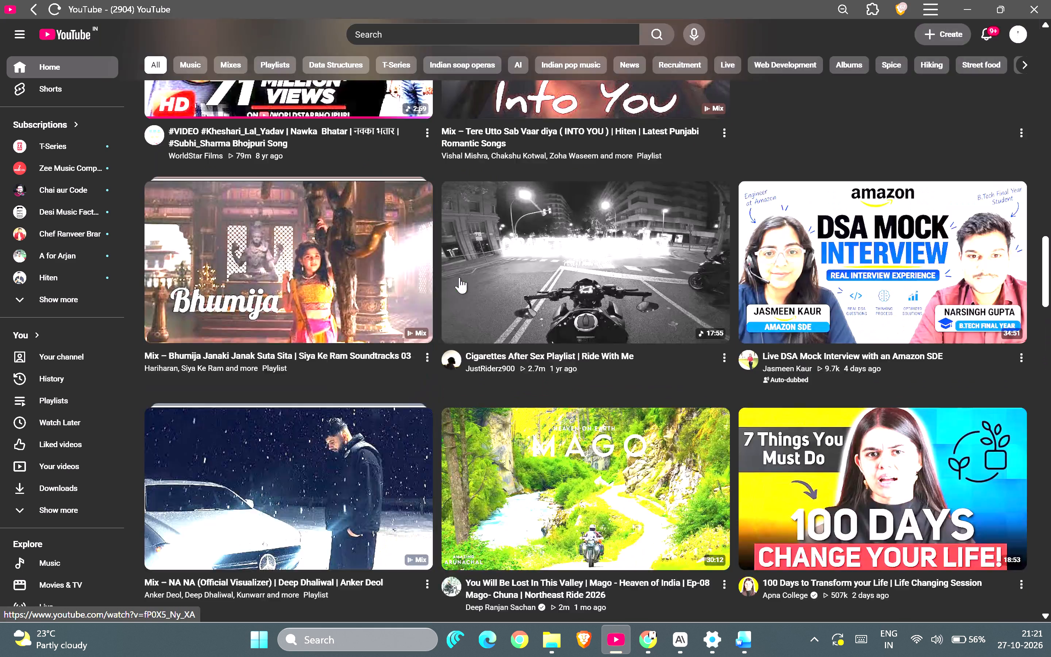
scroll(459, 277, up, 1)
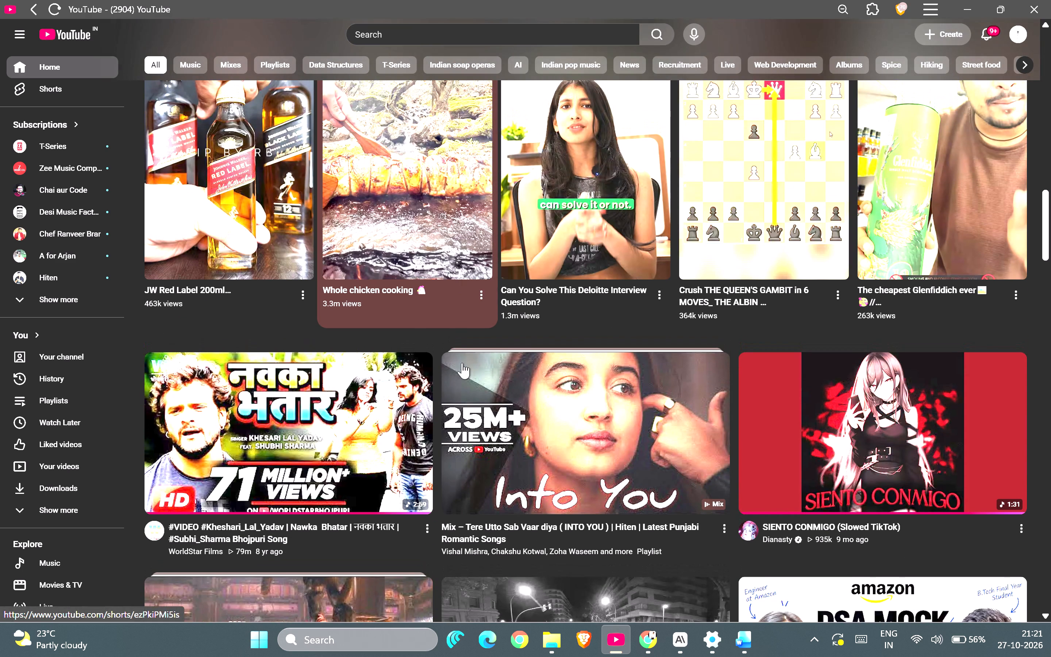
scroll(462, 363, up, 9)
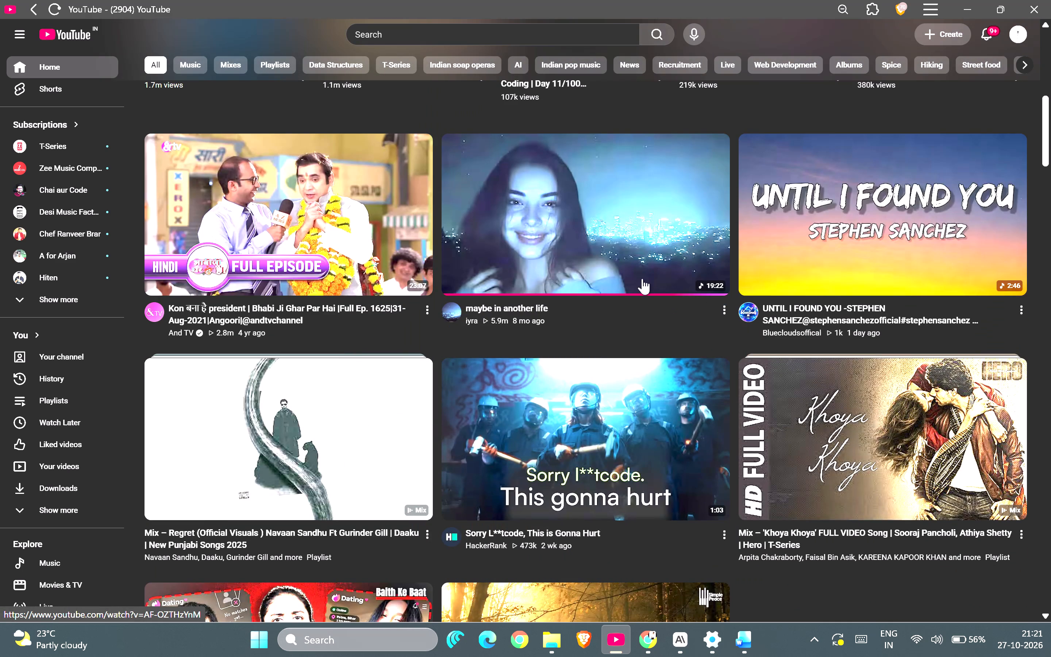
click(317, 212)
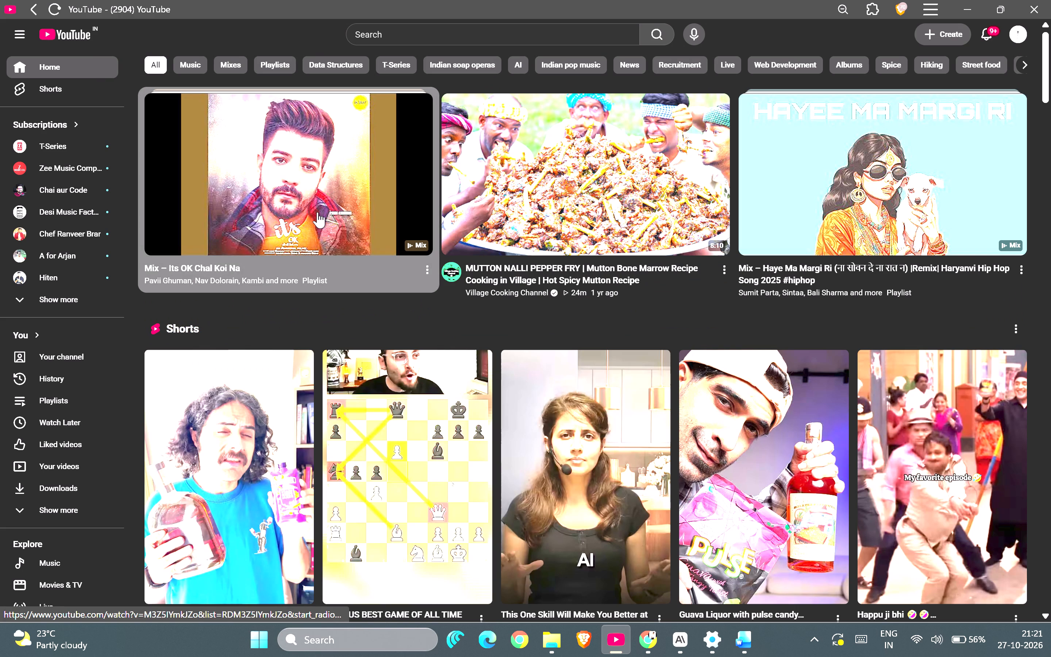
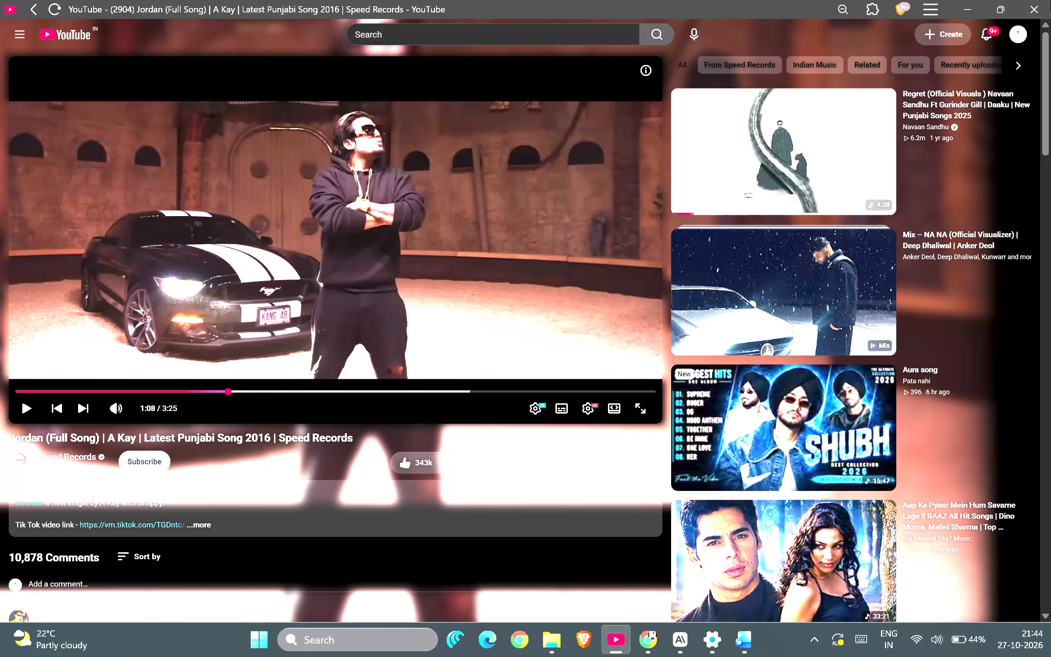
Close the YouTube window.
click(1050, 0)
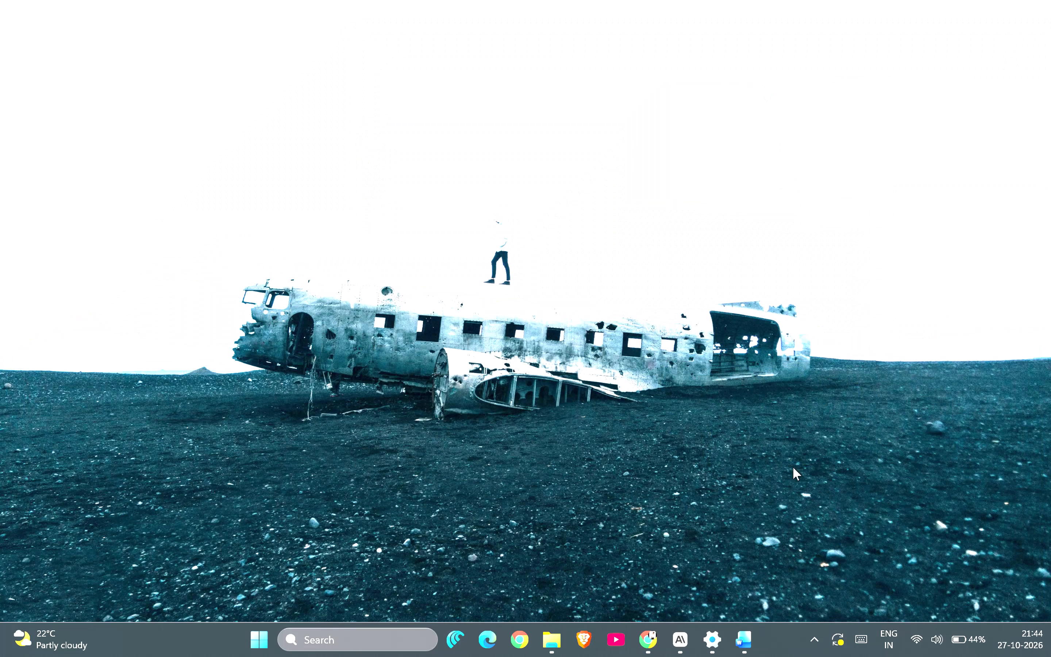
Lower the screen brightness to about 49 in the system quick settings.
click(948, 632)
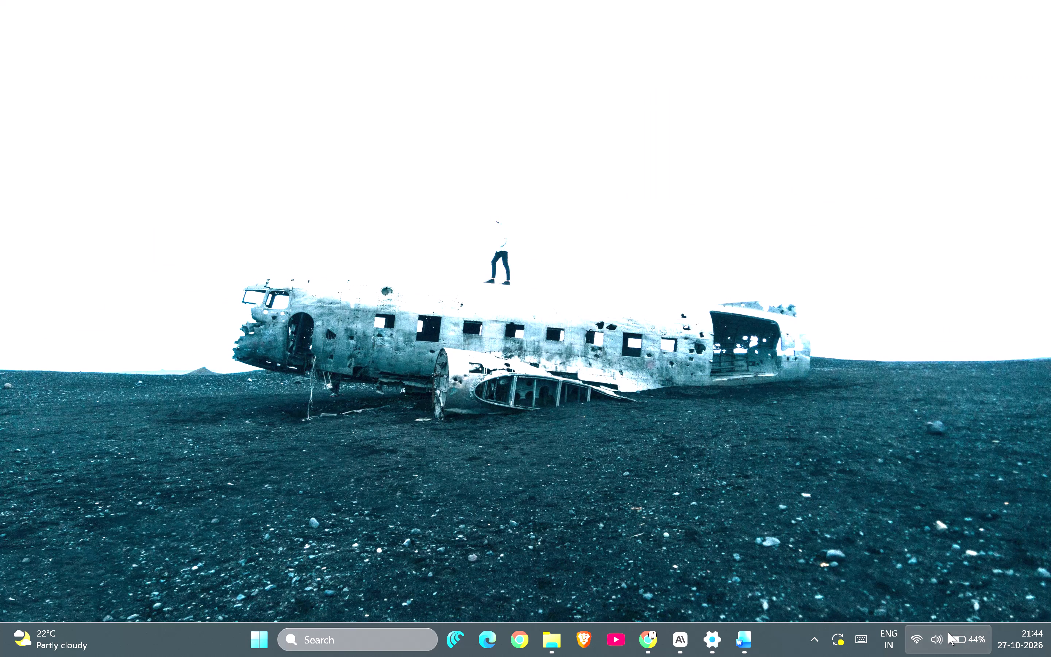
click(935, 633)
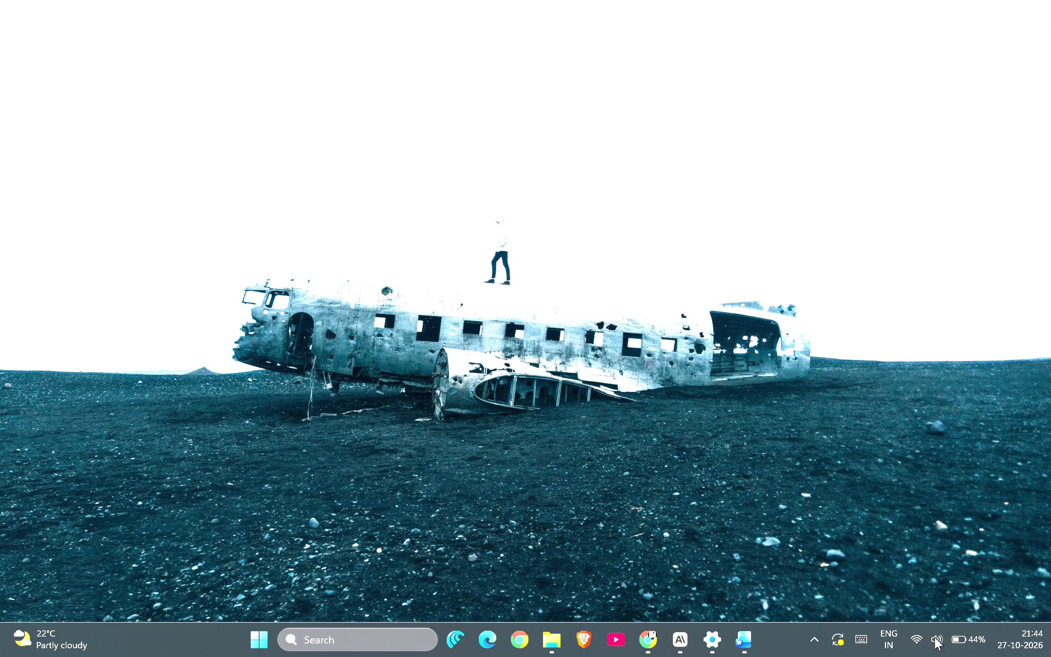
click(935, 637)
click(935, 637)
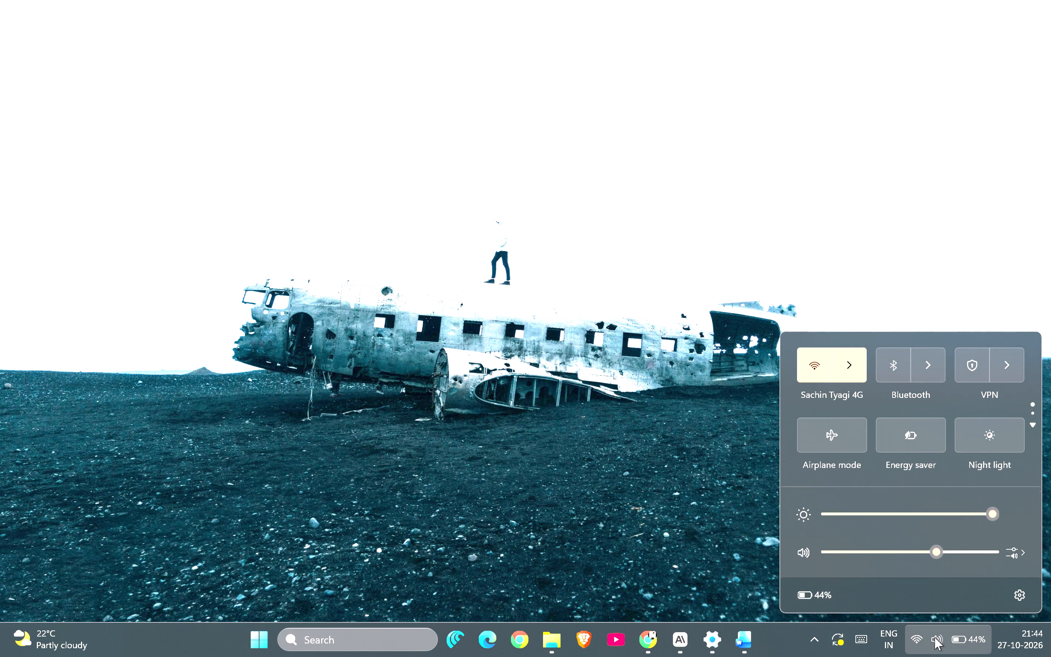
click(879, 510)
drag(879, 510, 885, 512)
drag(885, 512, 894, 515)
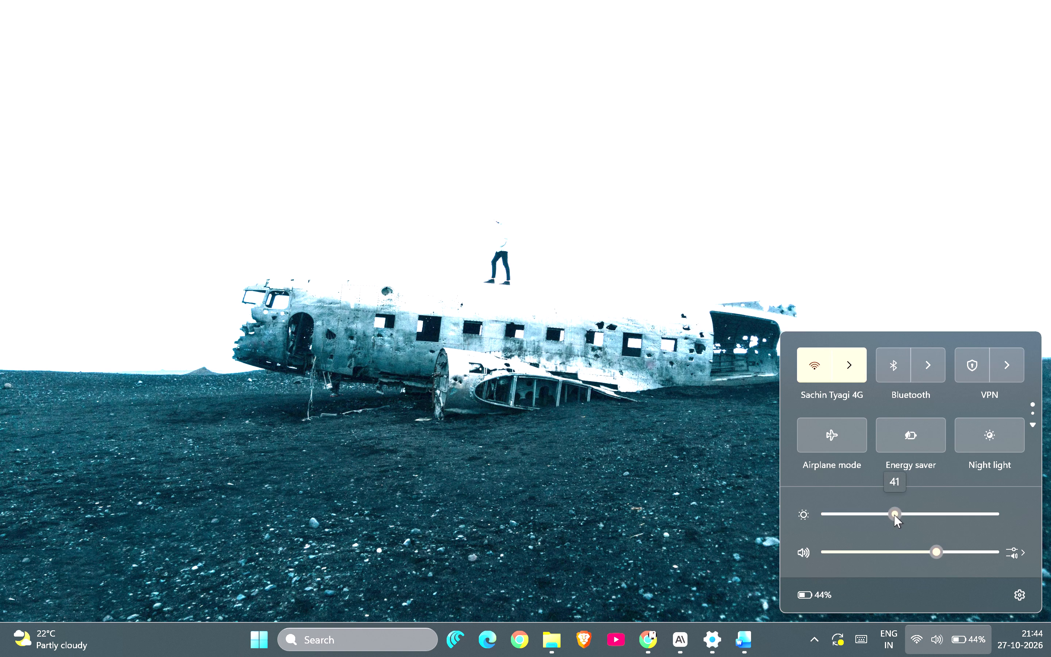
drag(894, 515, 911, 519)
drag(911, 519, 908, 520)
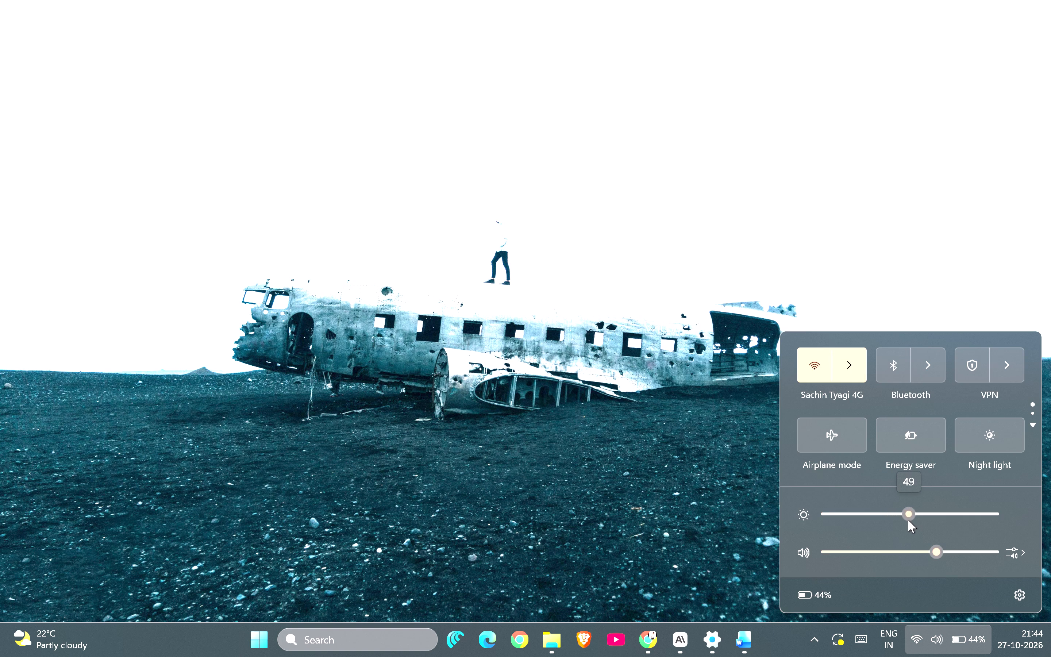
drag(908, 520, 909, 520)
click(870, 253)
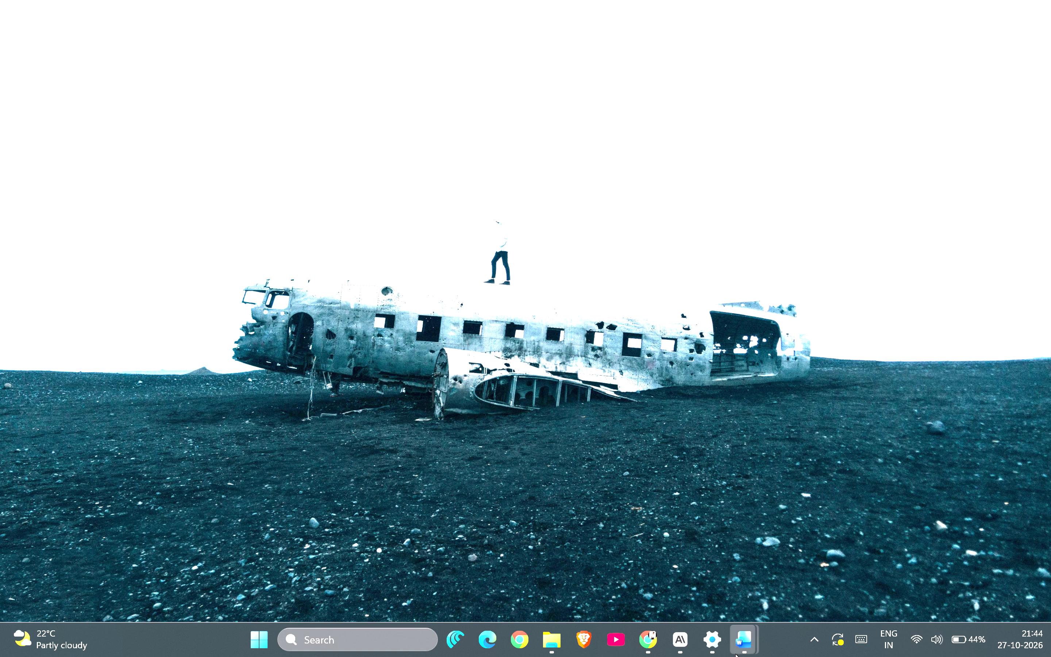
Switch back to final_requirement_doc in Word and select the "Thanking you." line with the blank line above it.
click(709, 550)
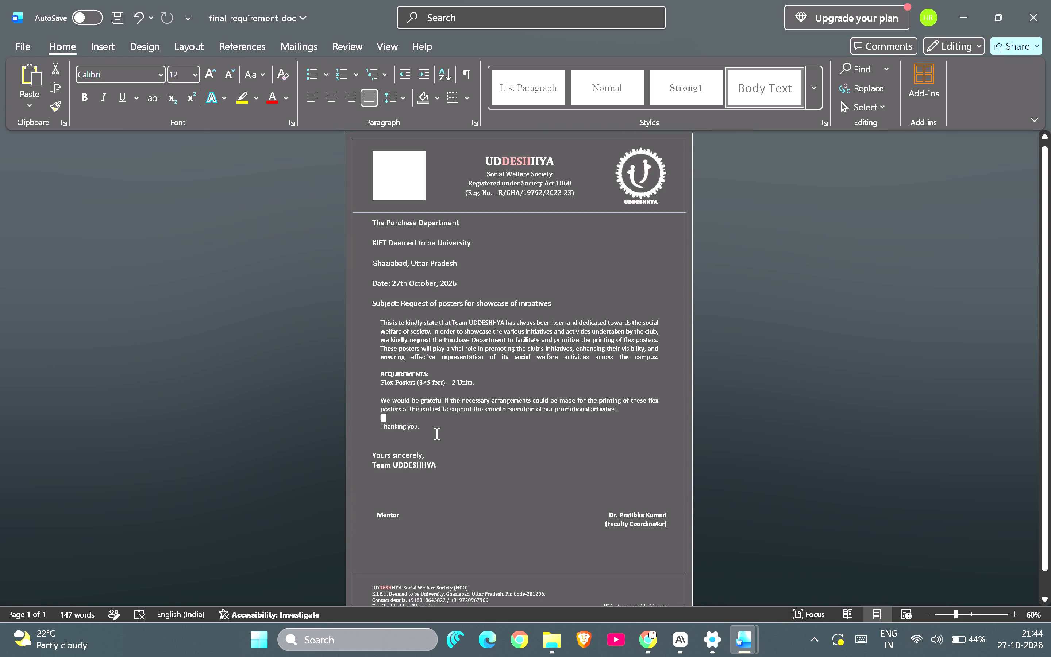
click(380, 425)
drag(427, 431, 389, 420)
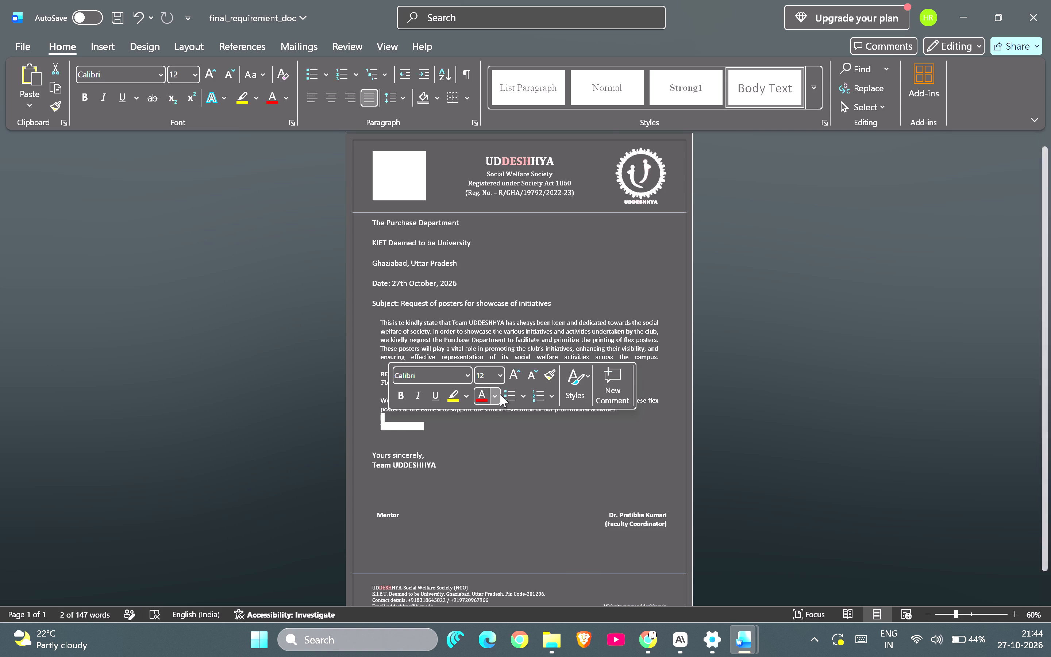
Remove the left indent from the "Thanking you." line so it aligns with the address lines.
click(474, 446)
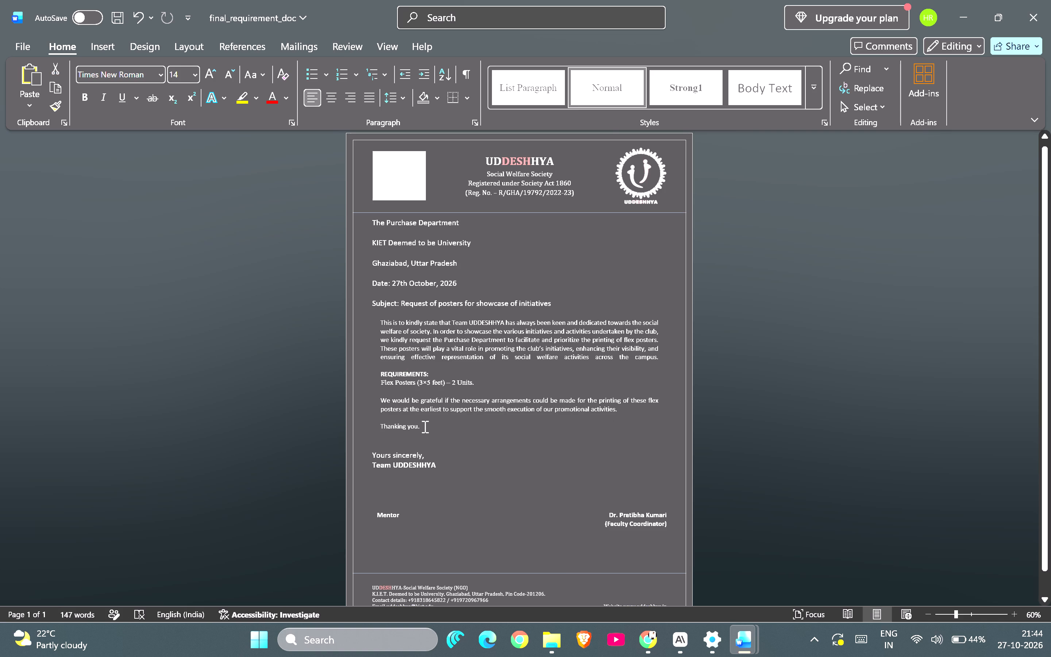
drag(424, 426, 373, 423)
click(373, 423)
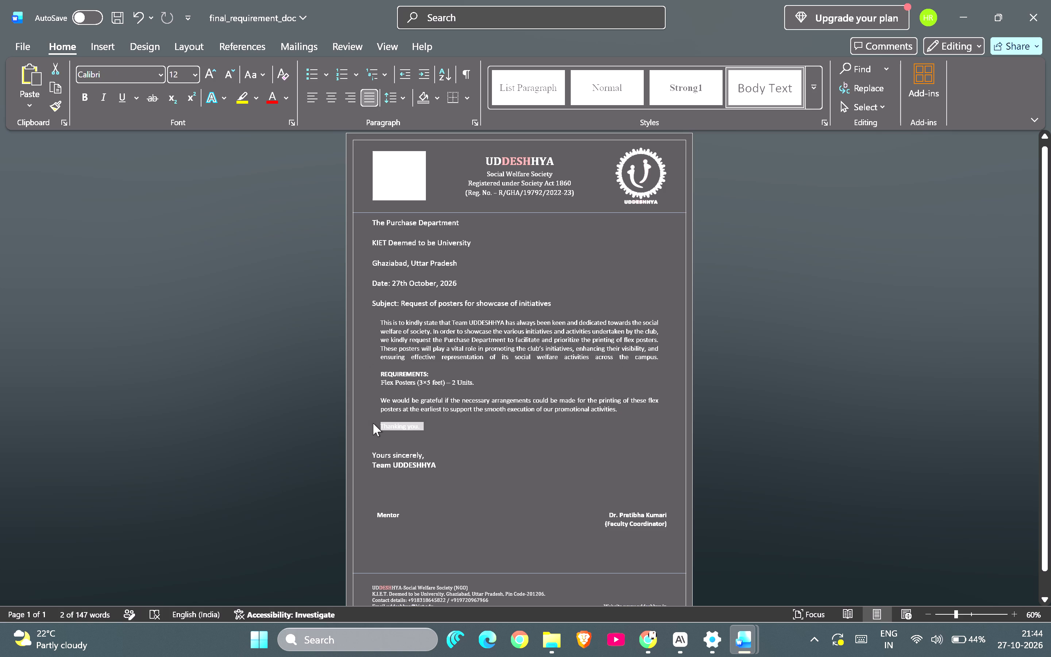
key(BackSpace)
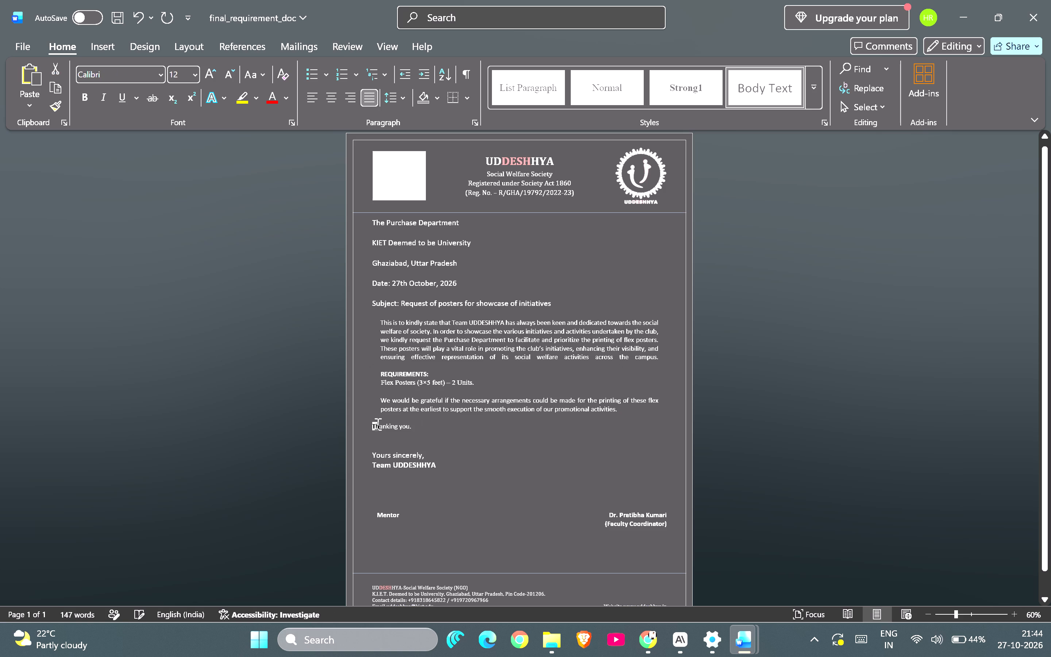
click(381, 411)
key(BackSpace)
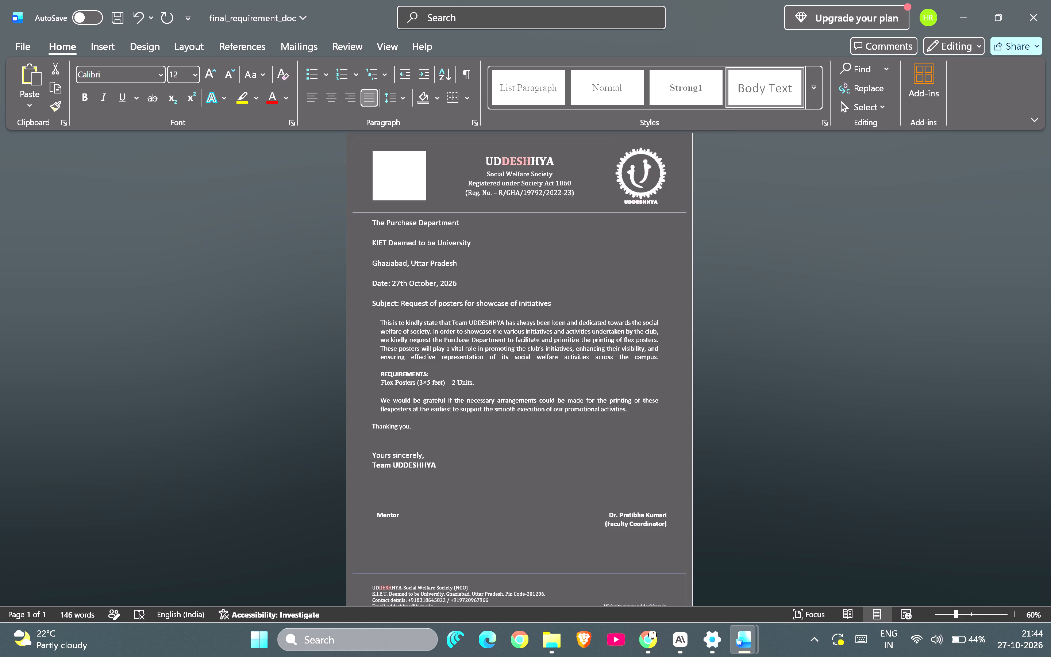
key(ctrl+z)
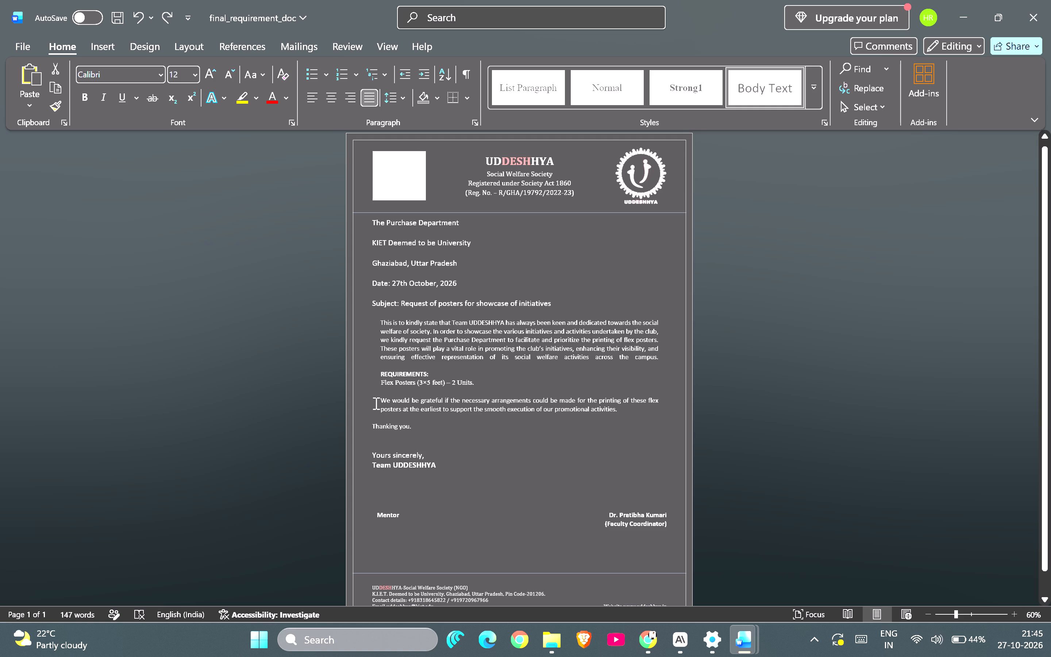
Remove the left indent from the closing paragraph that begins "We would be grateful".
click(375, 403)
key(BackSpace)
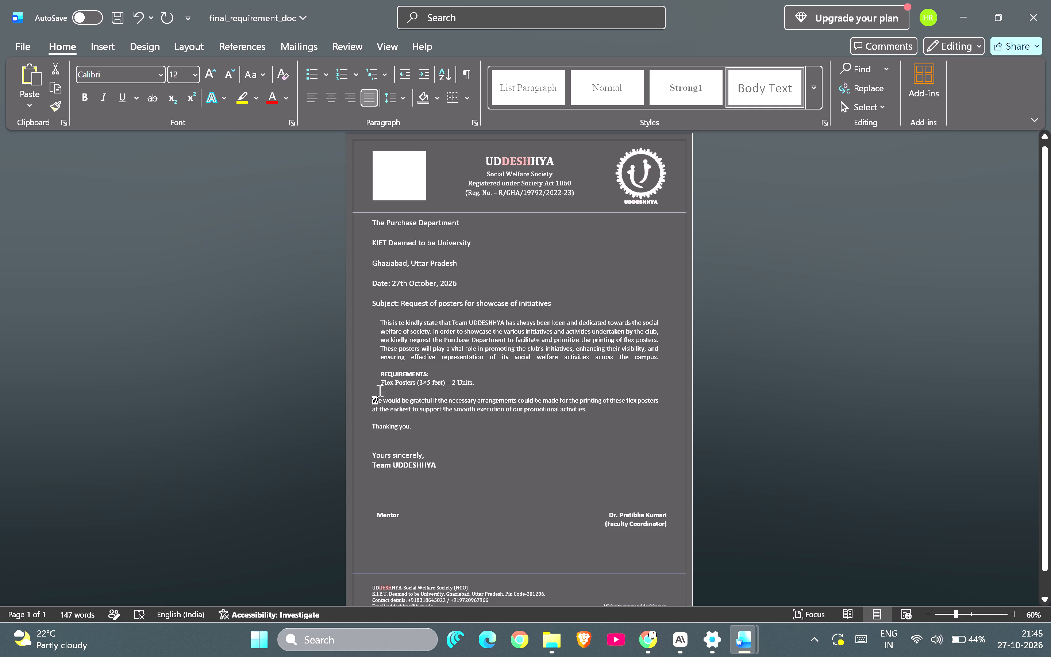
Remove the left indent from the opening paragraph and the REQUIREMENTS heading, with one blank line separating them.
click(380, 376)
key(BackSpace)
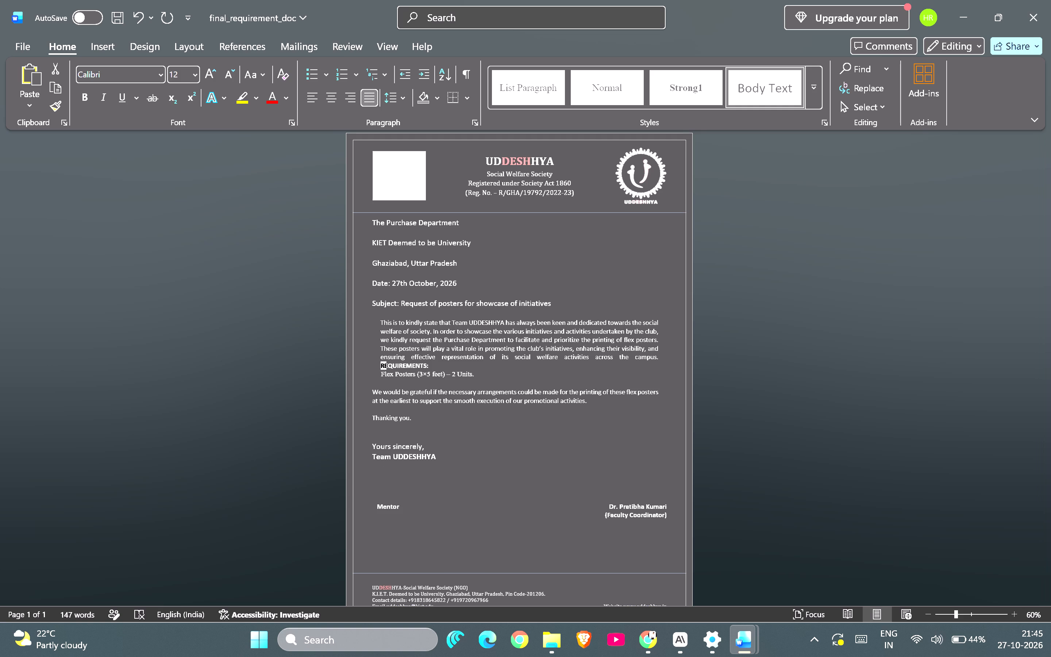
key(BackSpace)
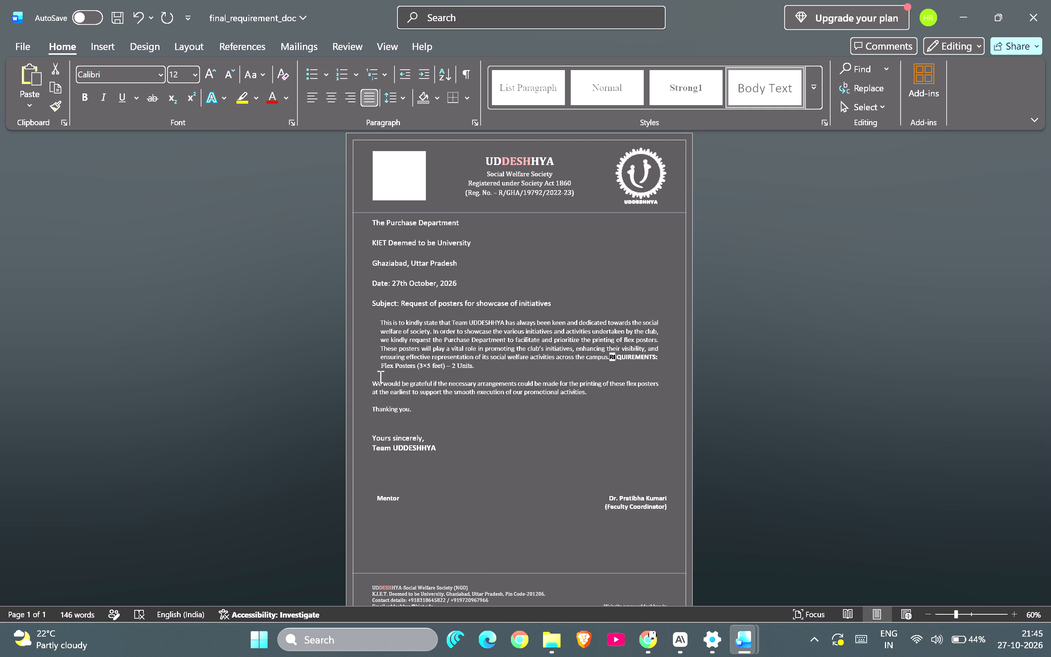
key(ctrl+z)
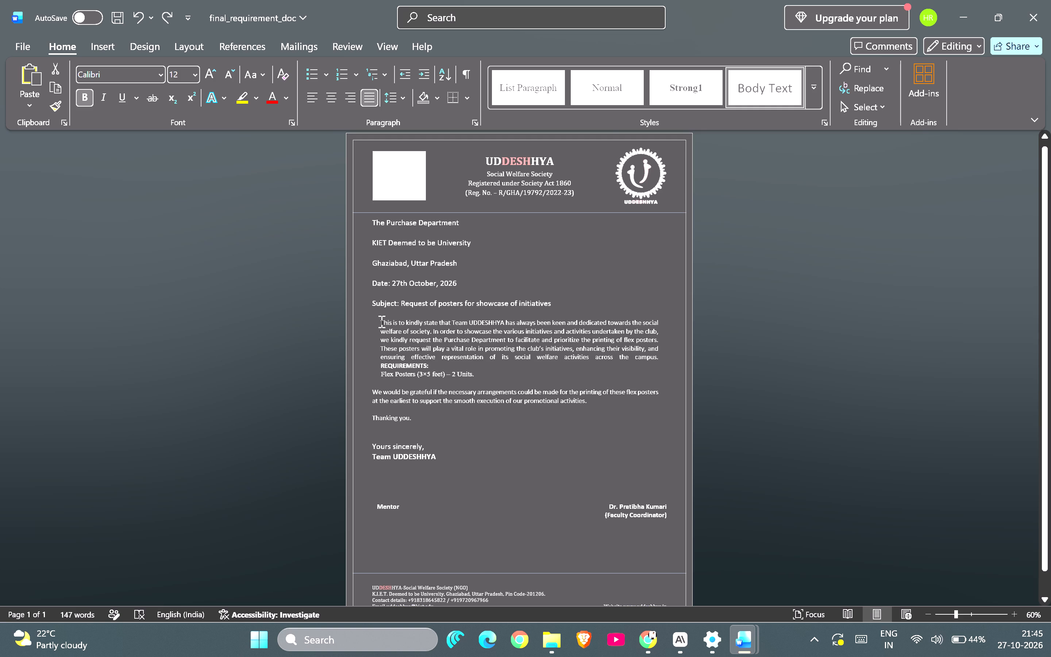
click(381, 321)
key(BackSpace)
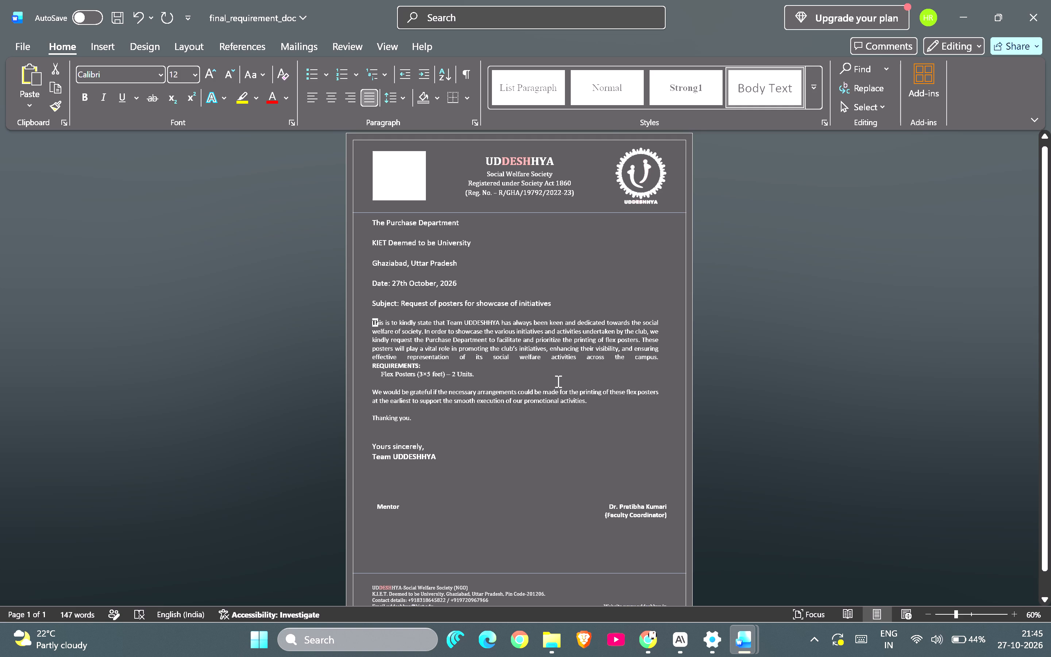
click(663, 360)
key(Return)
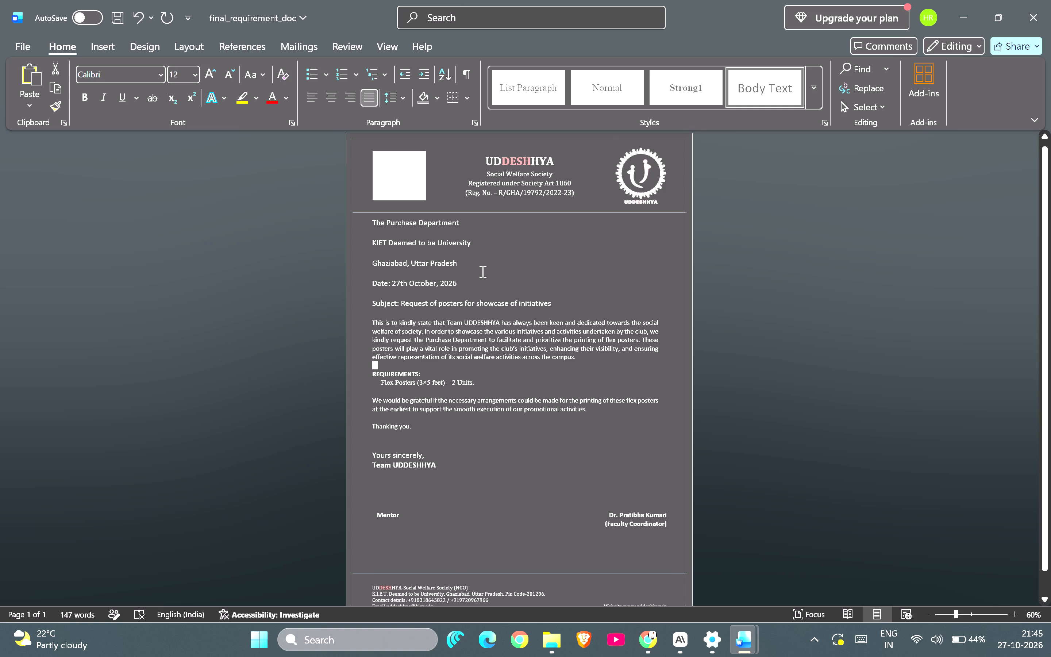
Change the day in the letter's date line to the 28th.
click(401, 282)
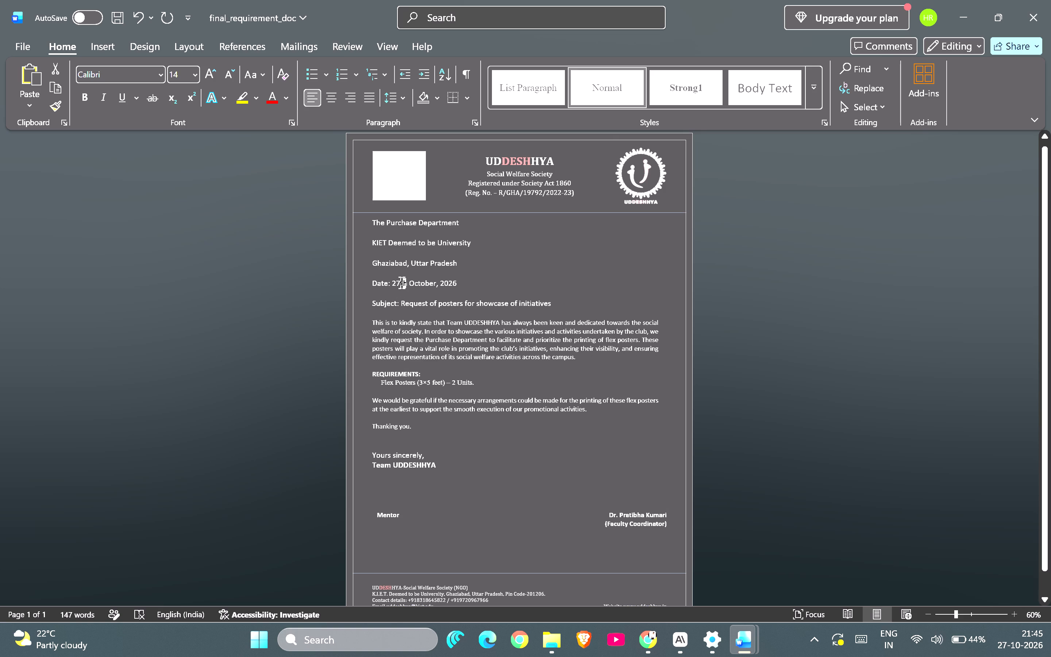
key(BackSpace)
key(8)
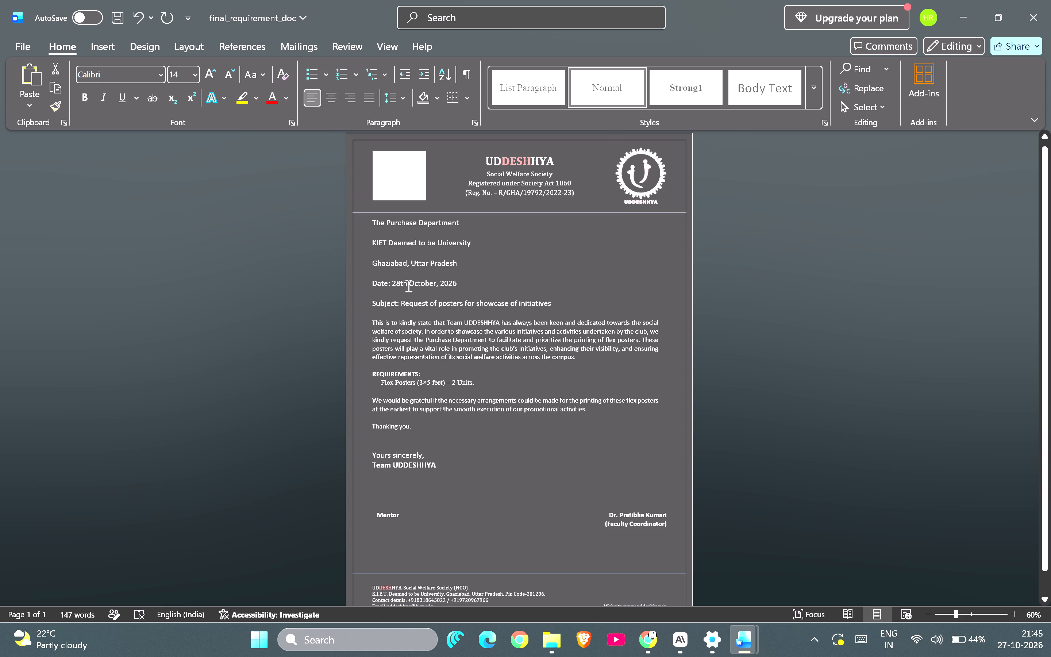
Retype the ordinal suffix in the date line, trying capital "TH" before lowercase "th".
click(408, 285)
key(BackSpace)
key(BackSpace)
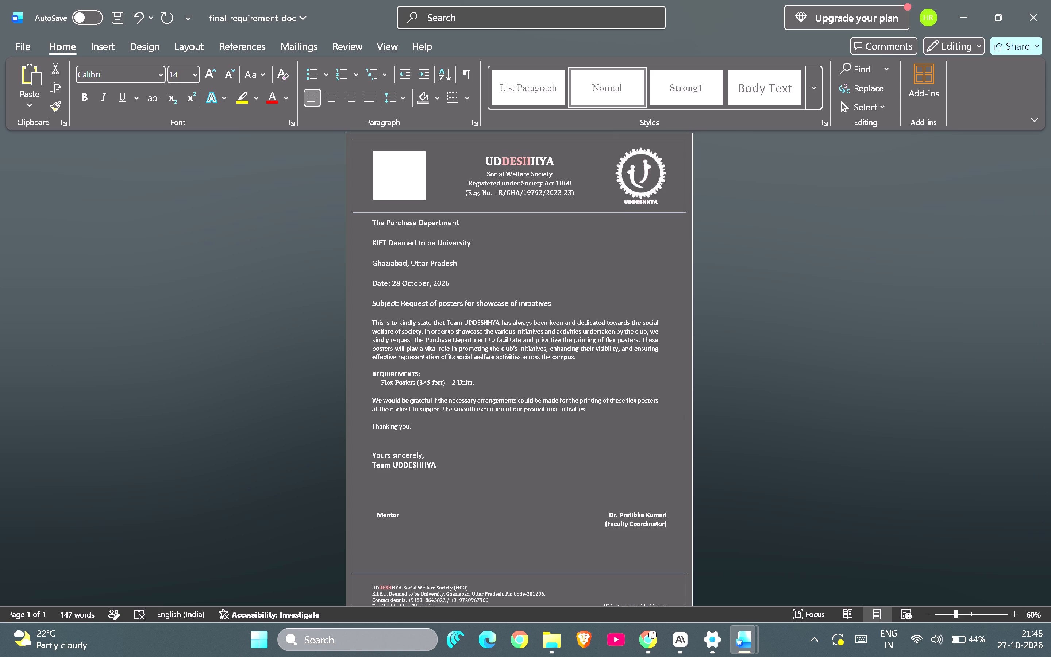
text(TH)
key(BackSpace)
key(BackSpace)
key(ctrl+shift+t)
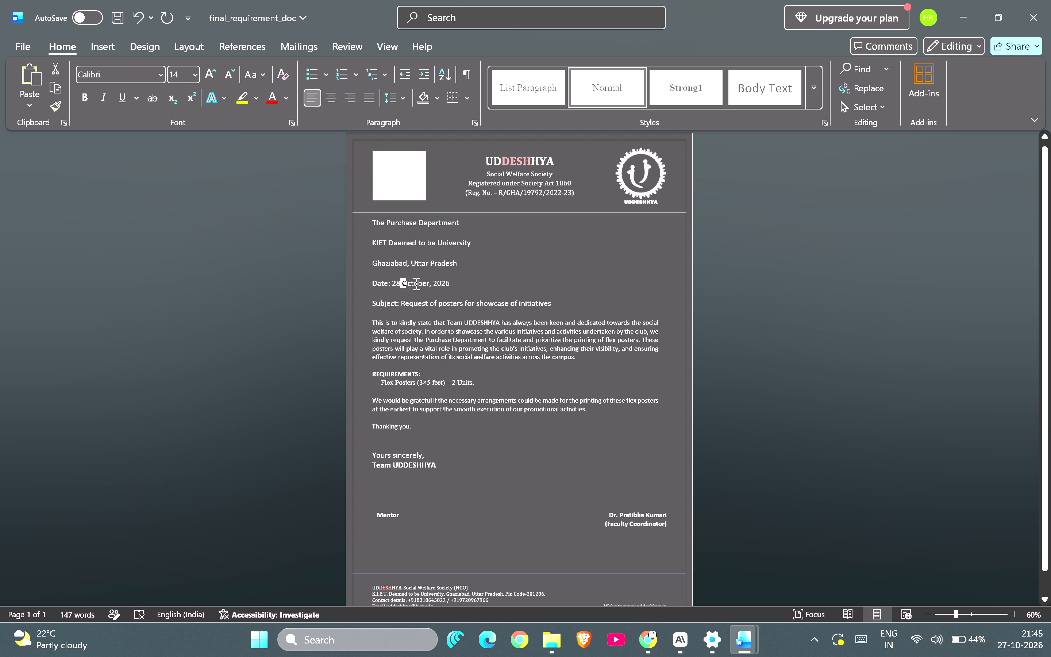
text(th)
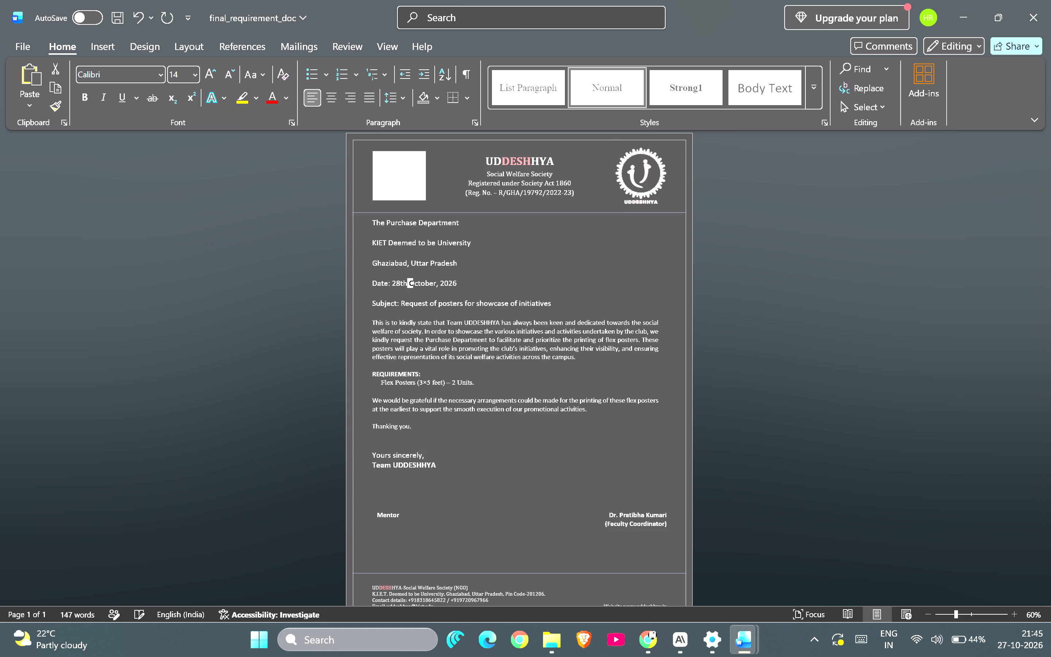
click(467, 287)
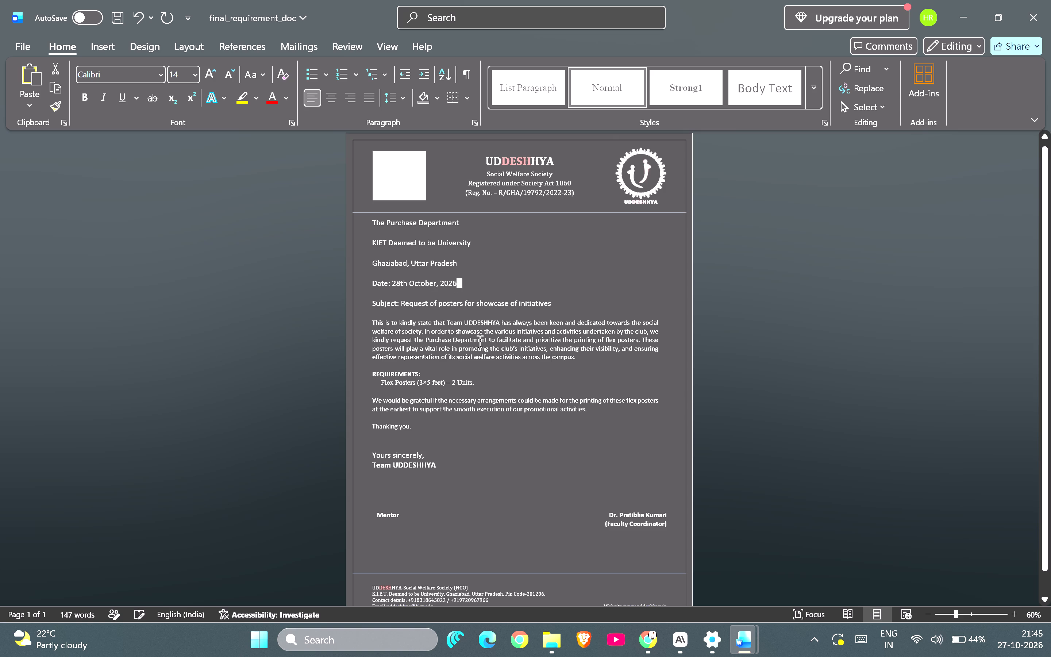
Check the letter's layout down to the footer, then its subject, date and addressee lines.
scroll(501, 532, down, 1)
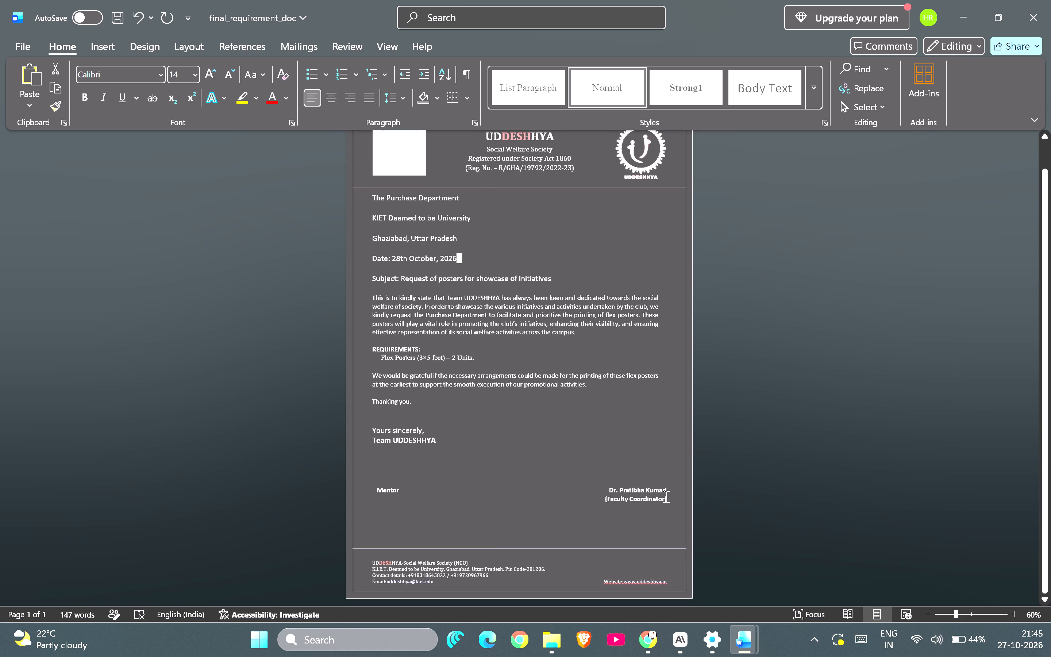
click(557, 280)
click(461, 260)
click(465, 232)
click(467, 238)
click(477, 221)
click(474, 199)
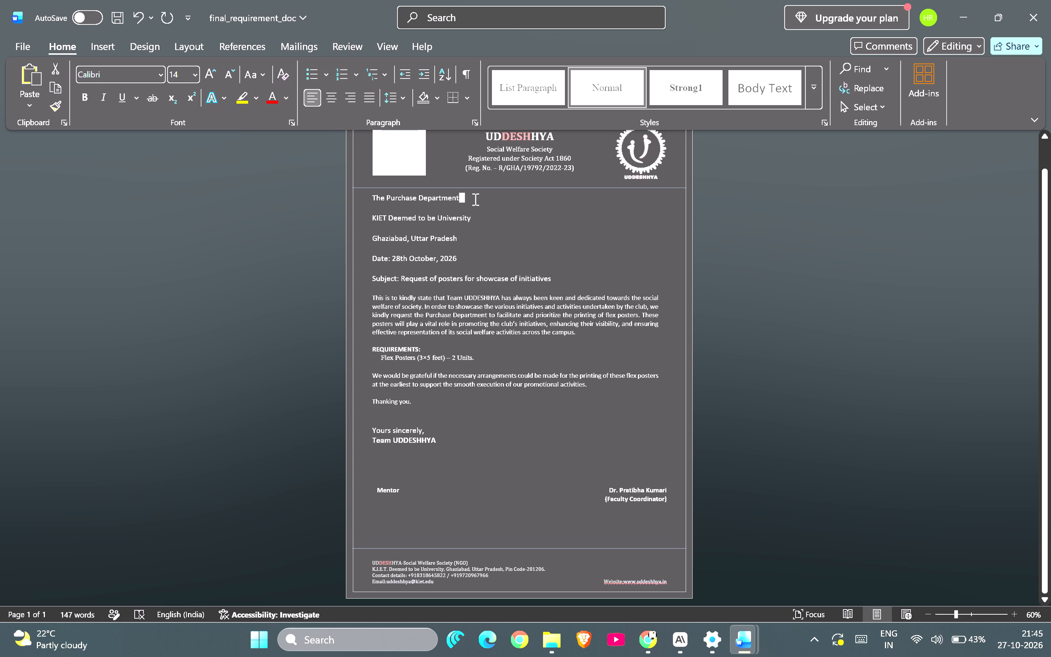
click(480, 219)
click(461, 236)
Set the font of the "Flex Posters (3×5 feet) – 2 Units." line to Calibri (Body).
drag(382, 359, 479, 353)
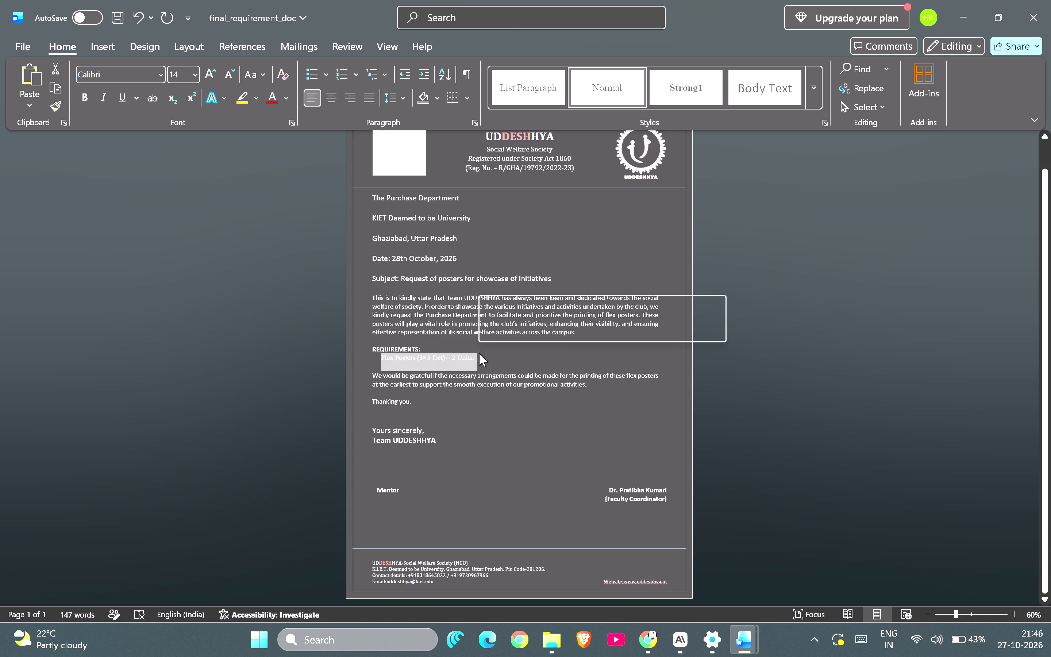
click(556, 308)
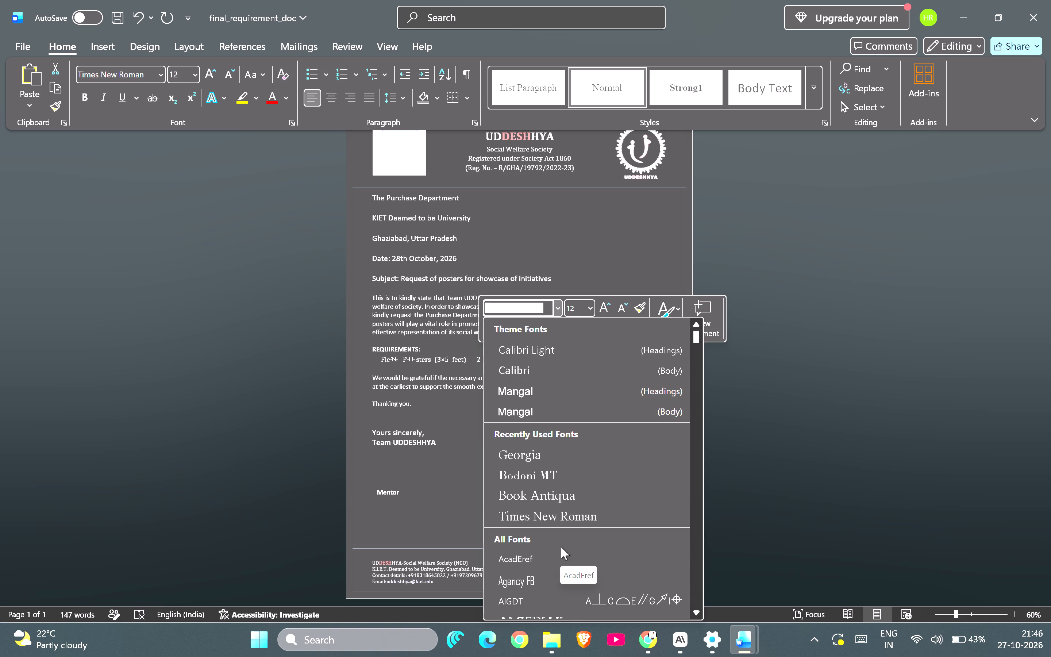
key(f)
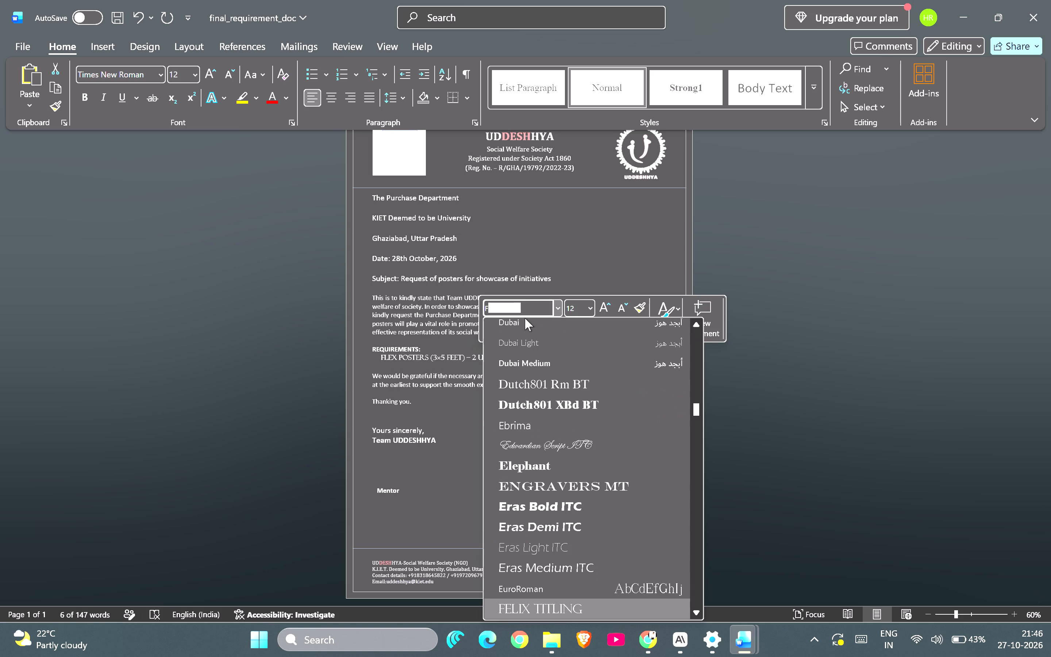
key(BackSpace)
text(cali)
key(BackSpace)
key(BackSpace)
key(BackSpace)
key(BackSpace)
key(BackSpace)
key(BackSpace)
key(BackSpace)
key(BackSpace)
key(BackSpace)
key(BackSpace)
key(BackSpace)
key(BackSpace)
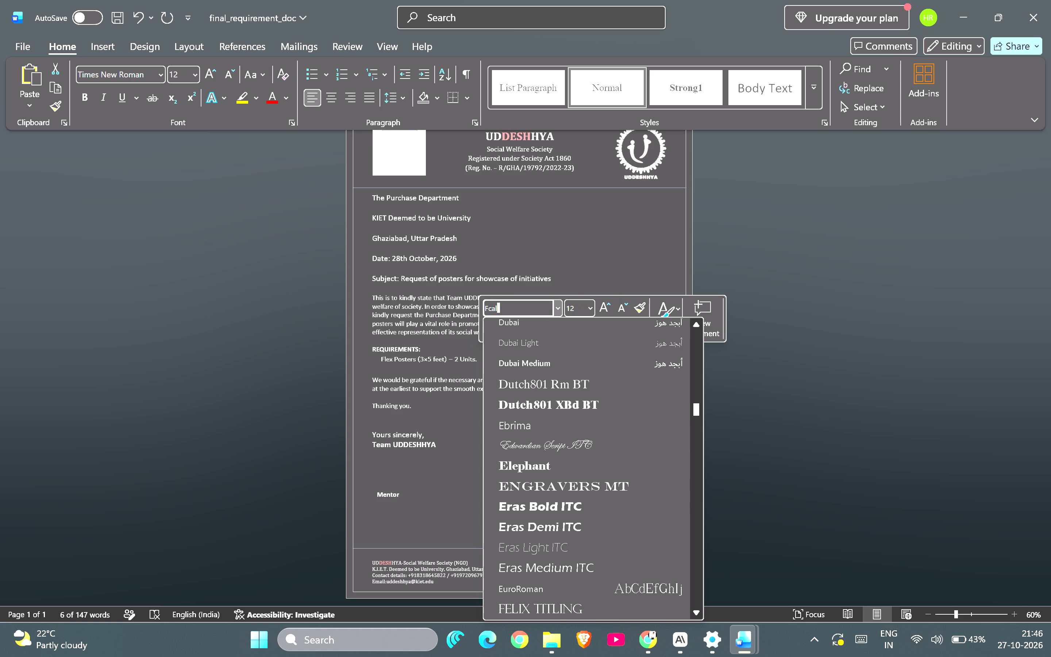
text(cali)
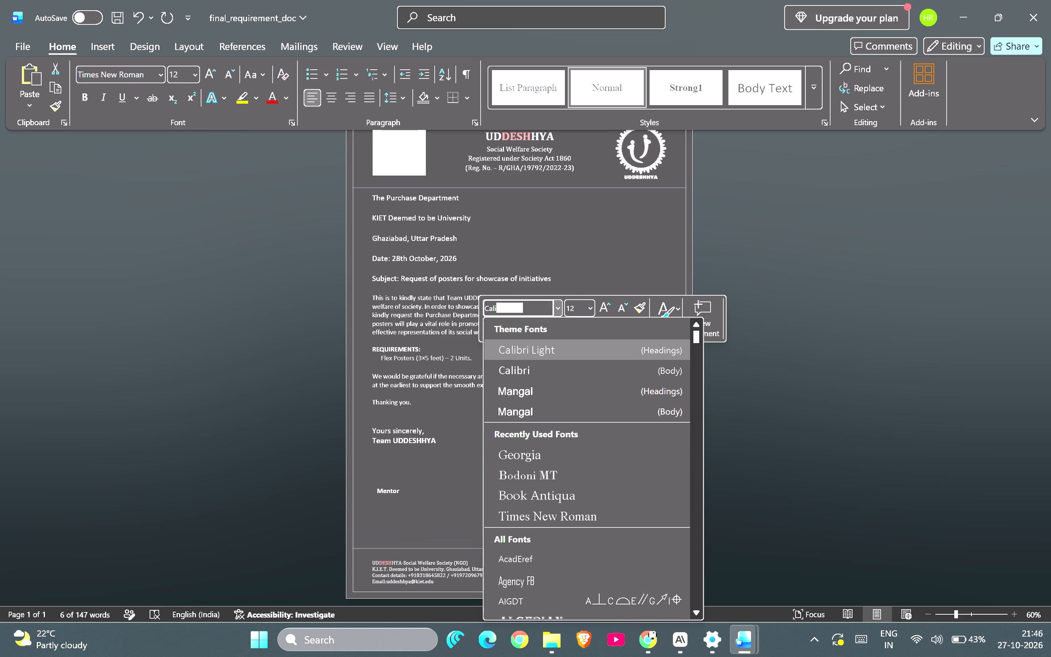
click(544, 369)
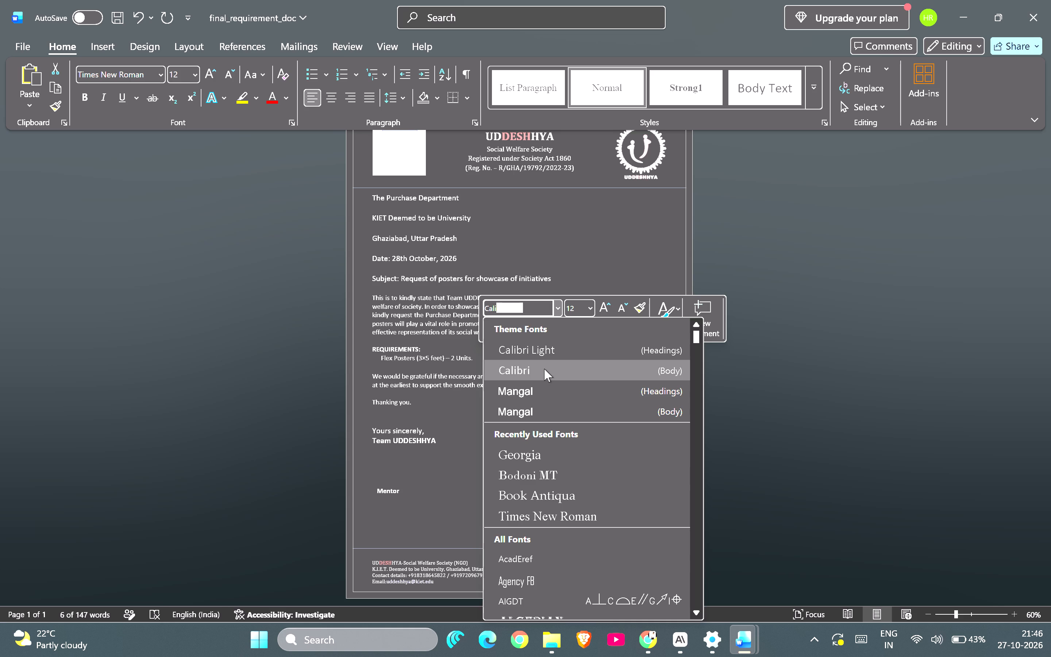
click(498, 370)
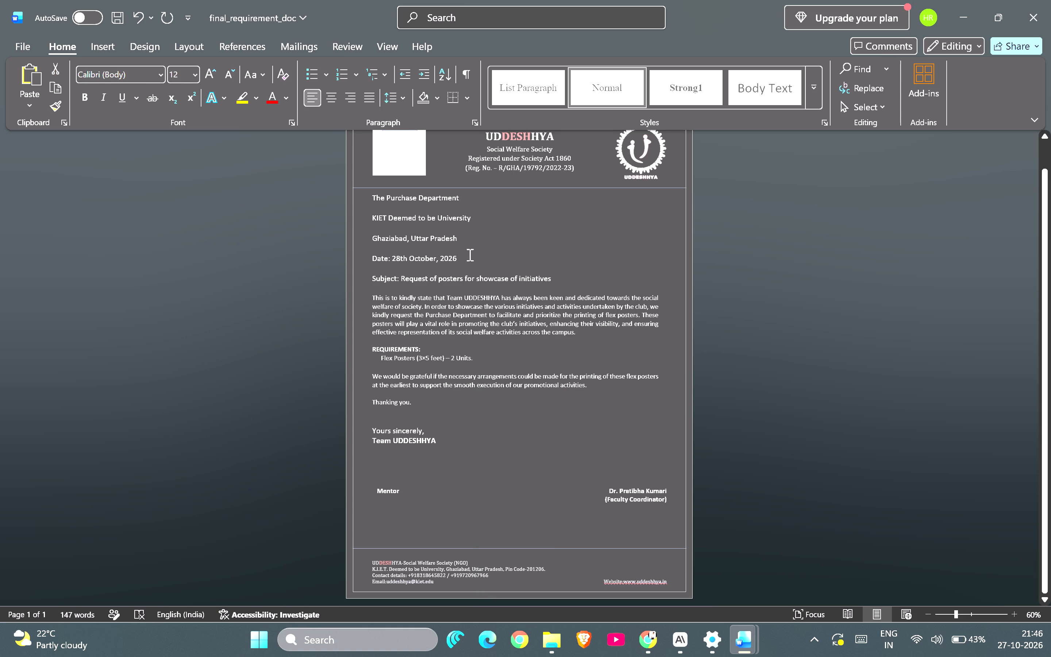
Check the font and size of the letter's subject, date and addressee lines, and review the page down to the footer.
scroll(469, 254, down, 1)
scroll(469, 254, up, 1)
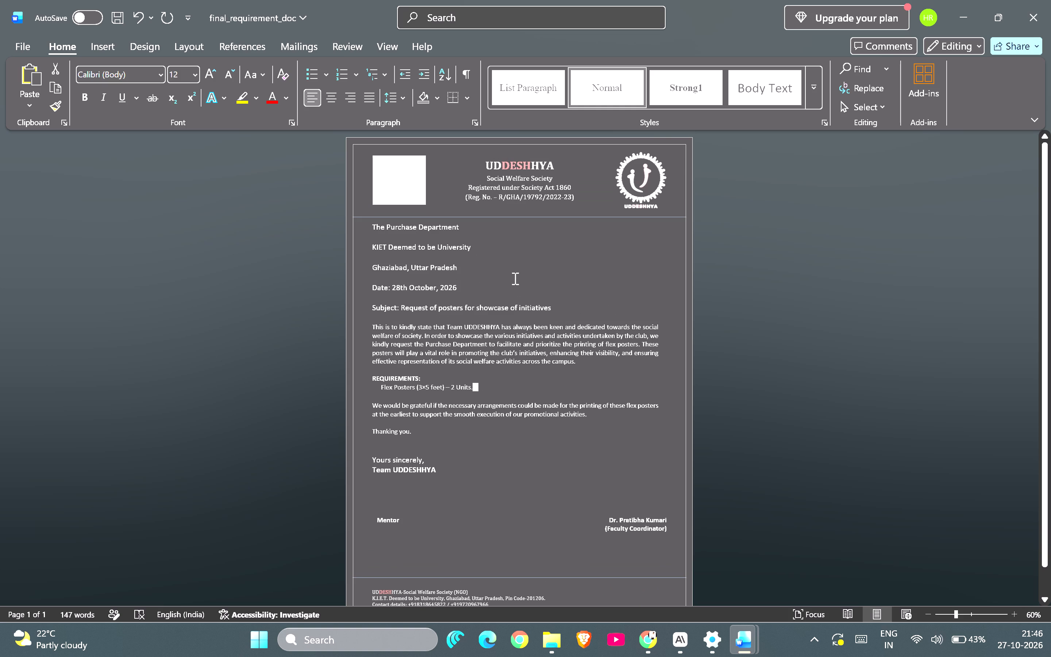
click(569, 312)
click(464, 285)
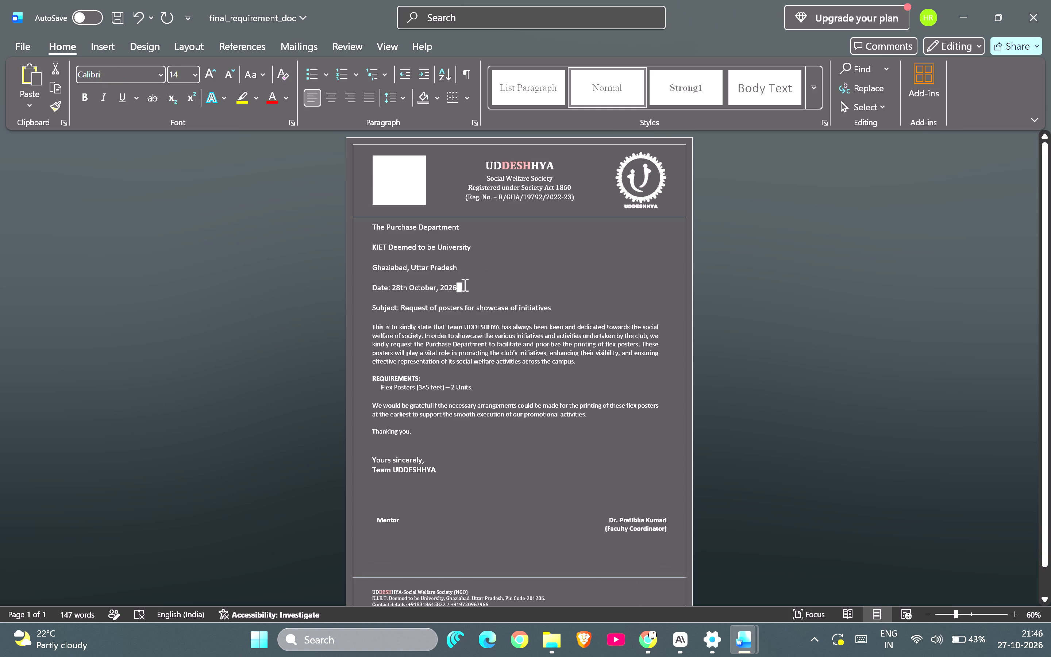
click(471, 264)
click(490, 253)
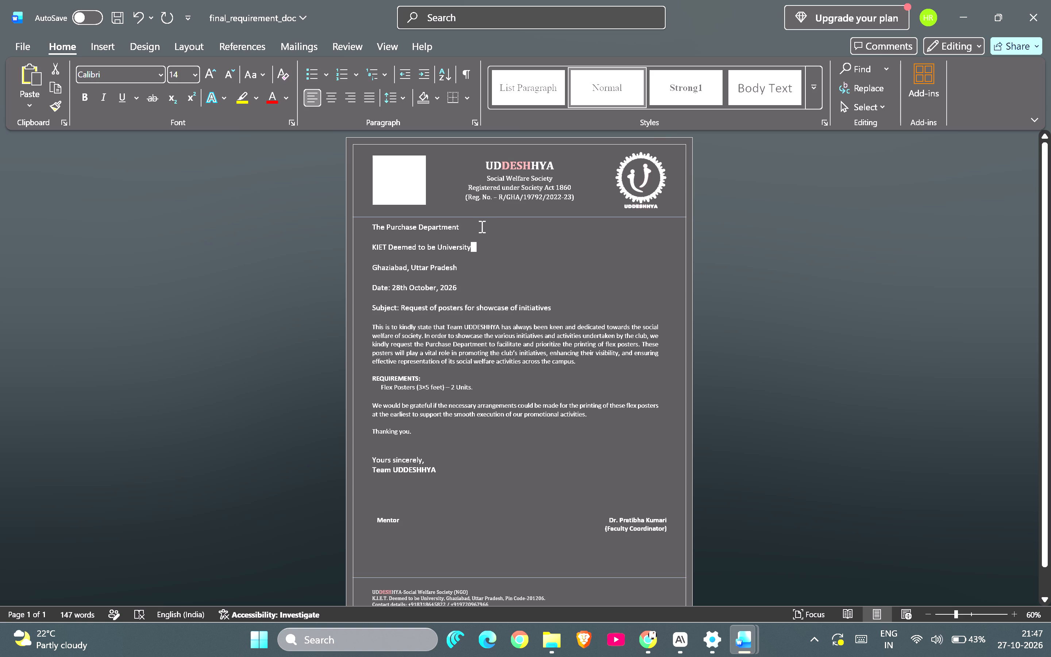
click(480, 226)
scroll(491, 325, down, 1)
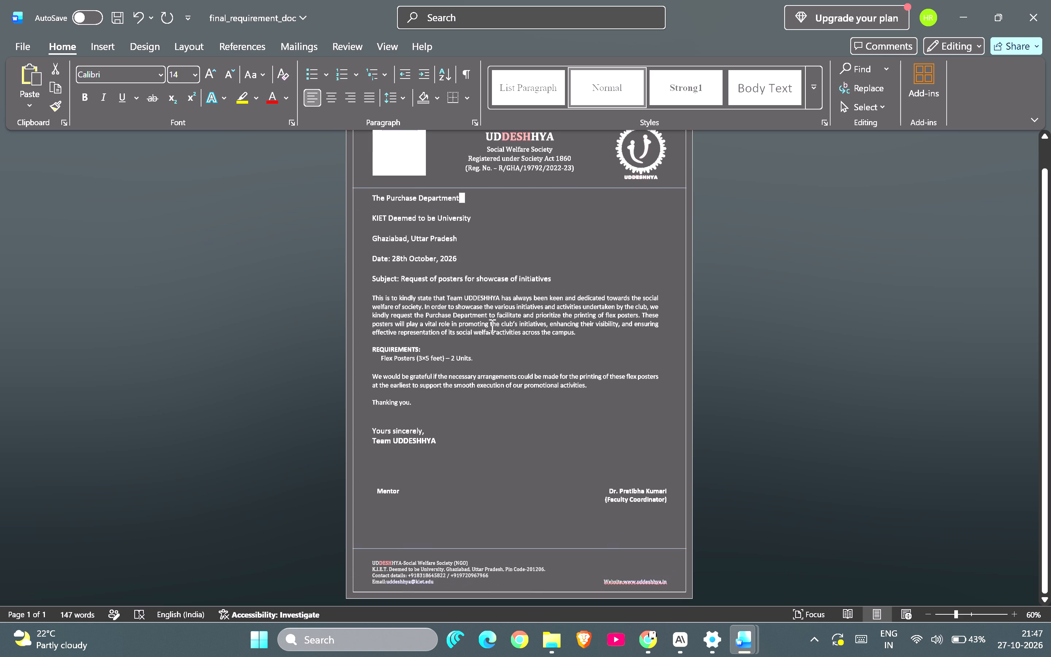
scroll(491, 325, down, 1)
scroll(495, 396, up, 3)
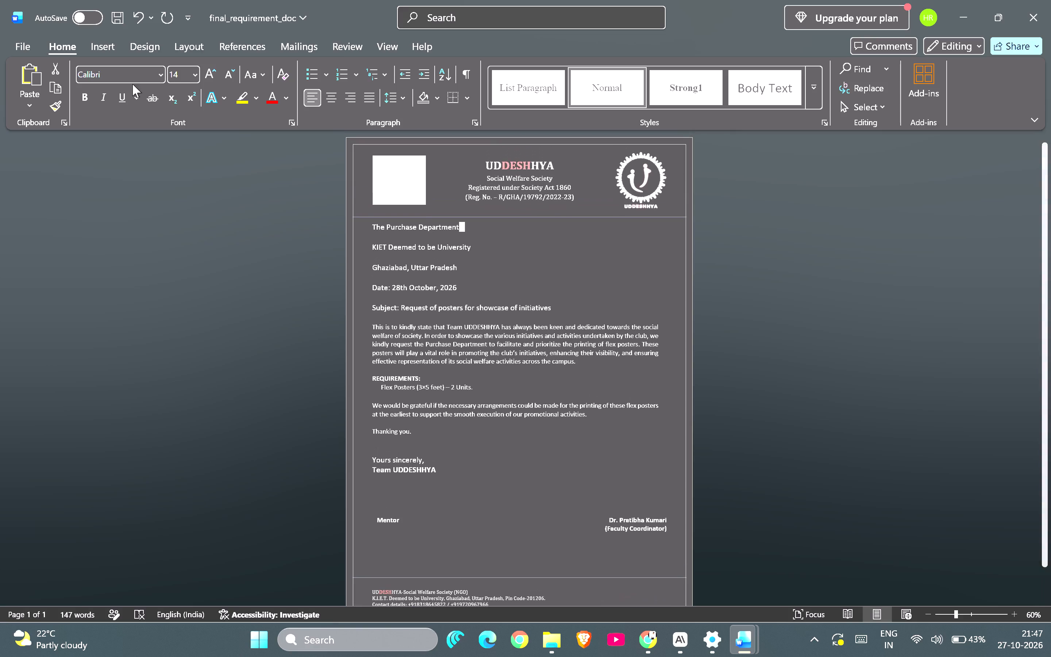
Save a copy of the letter as Requirement_doc in the Downloads folder, in Word Document format.
click(33, 54)
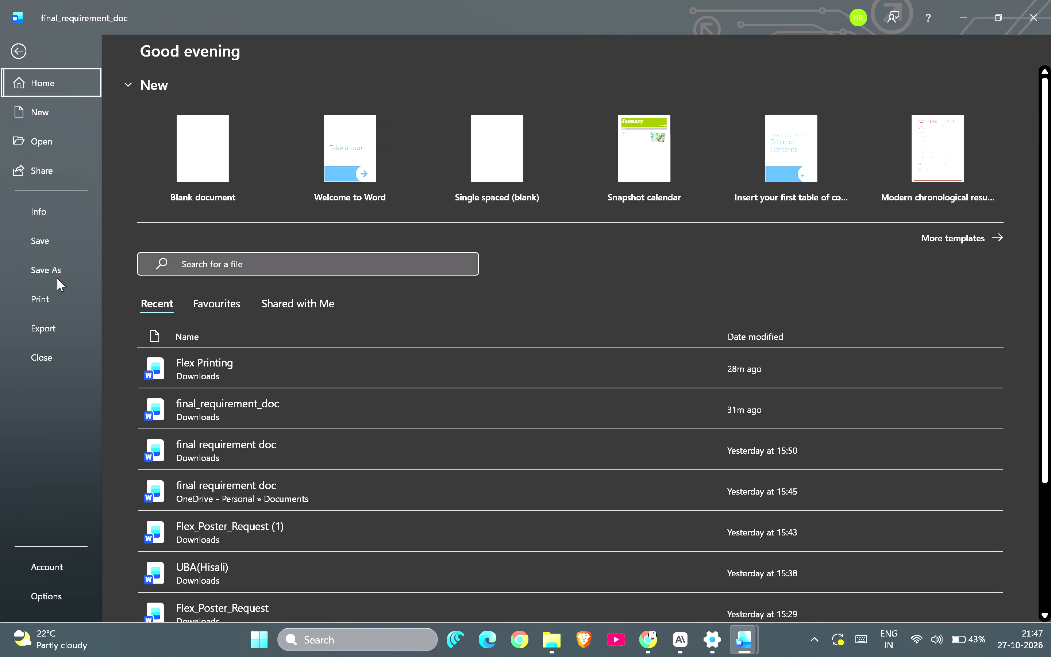
click(57, 278)
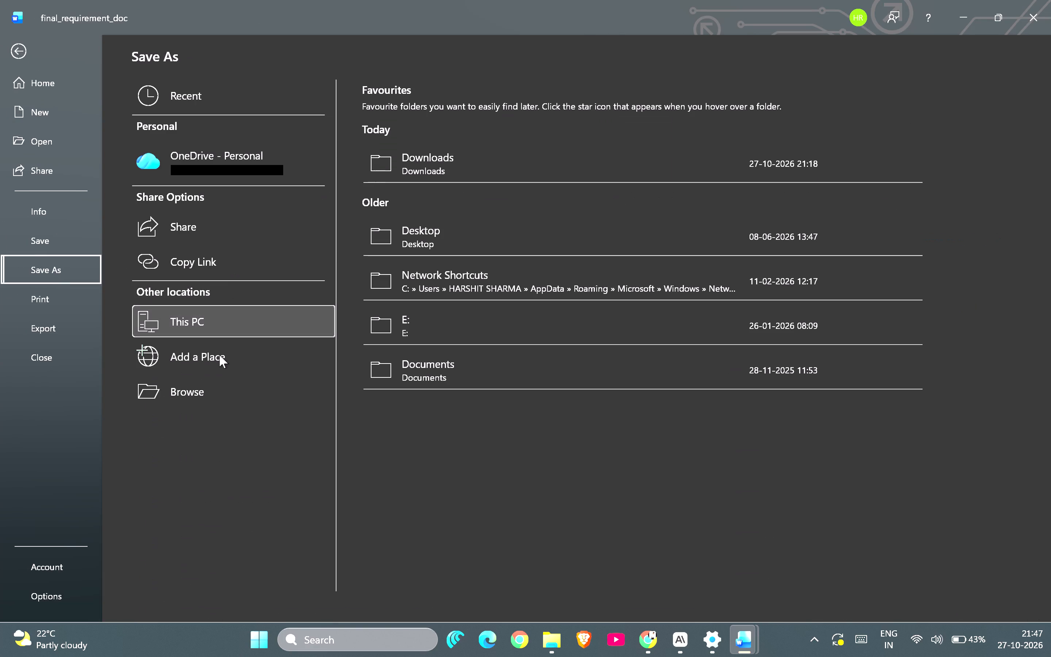
click(219, 355)
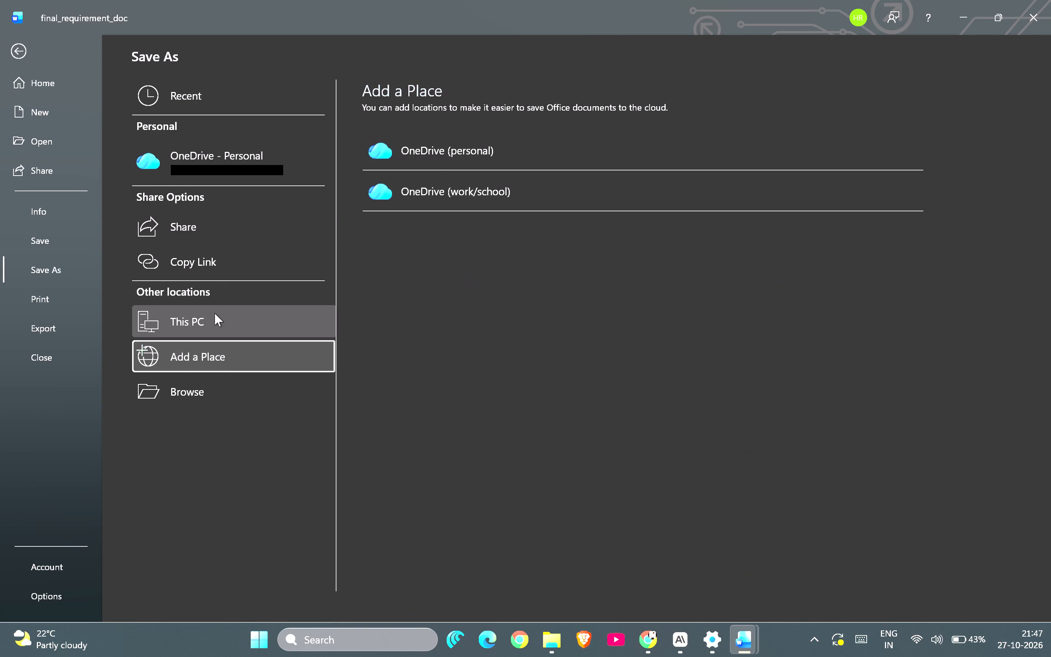
click(215, 313)
click(451, 142)
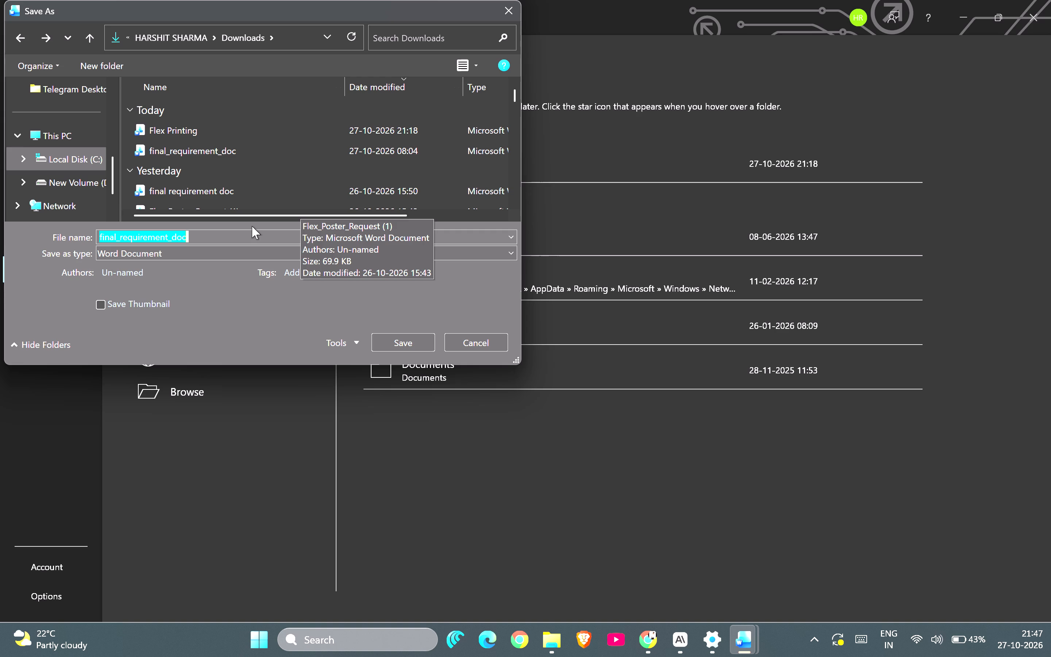
text(Requirement)
key(shift+underscore)
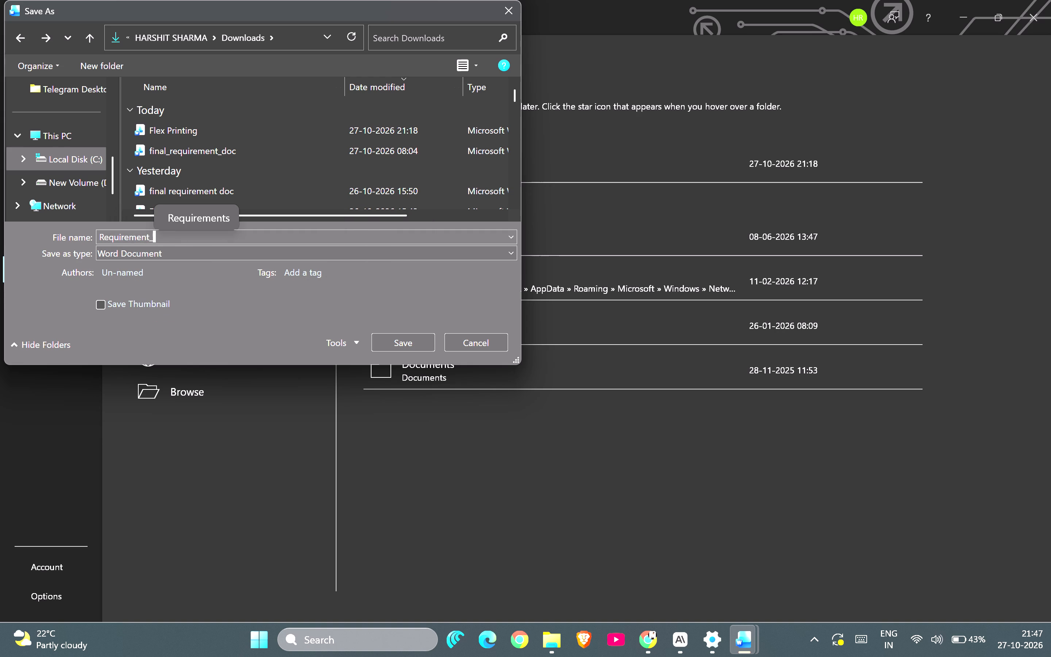
key(d)
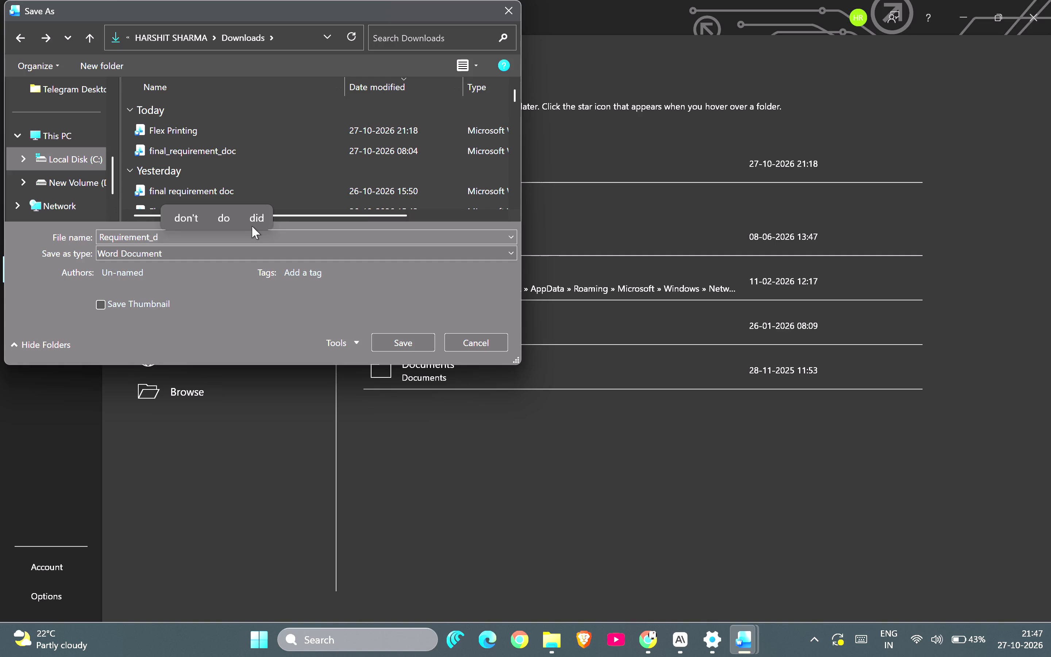
text(oc)
click(225, 255)
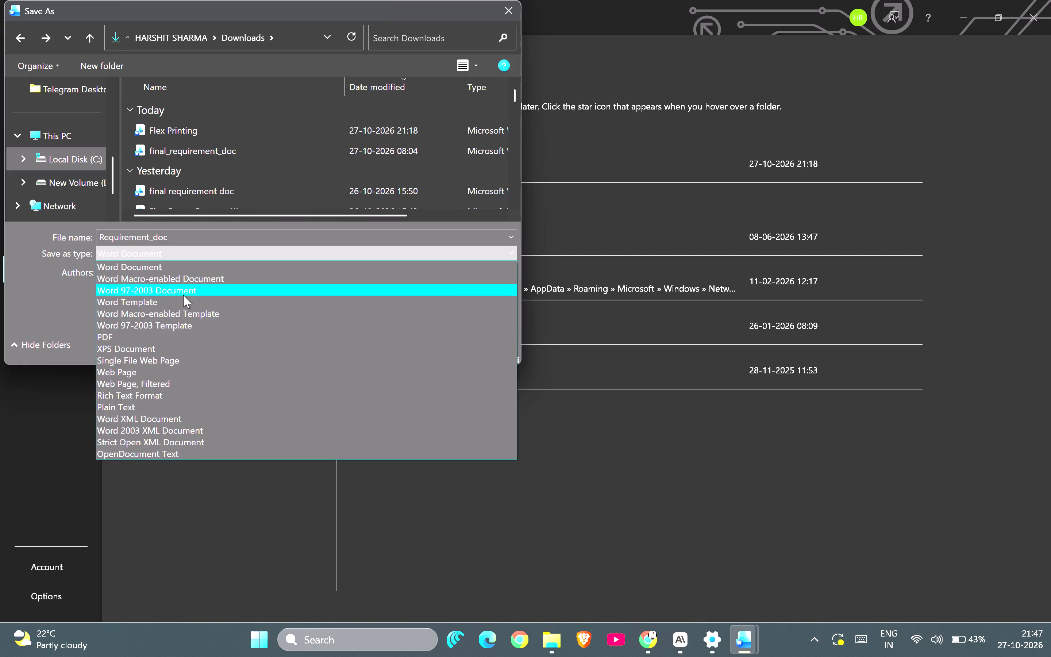
click(187, 260)
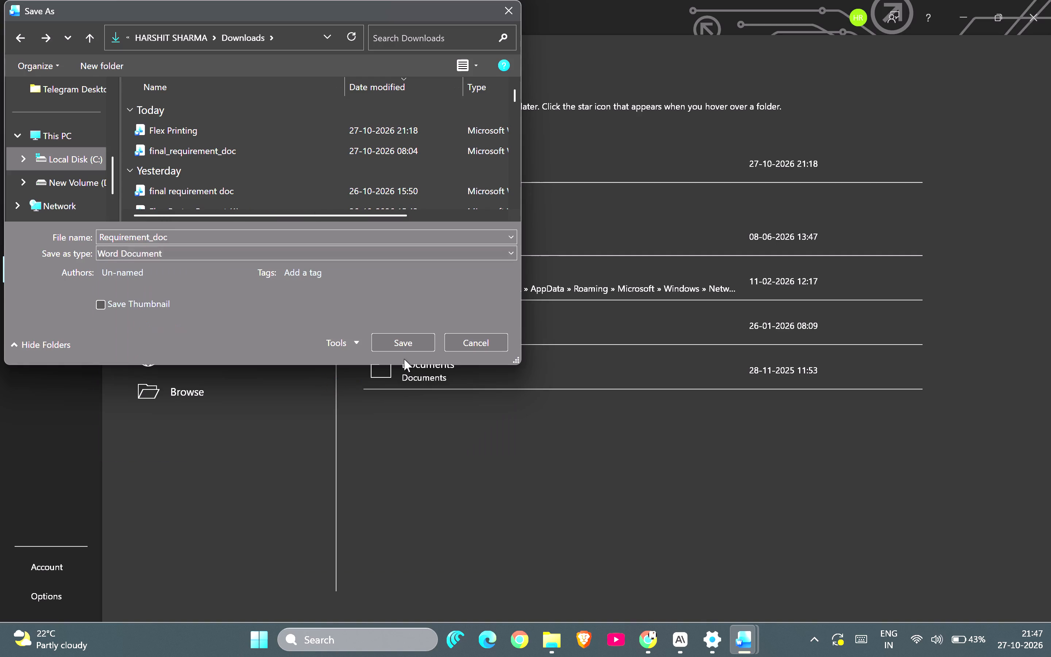
click(411, 350)
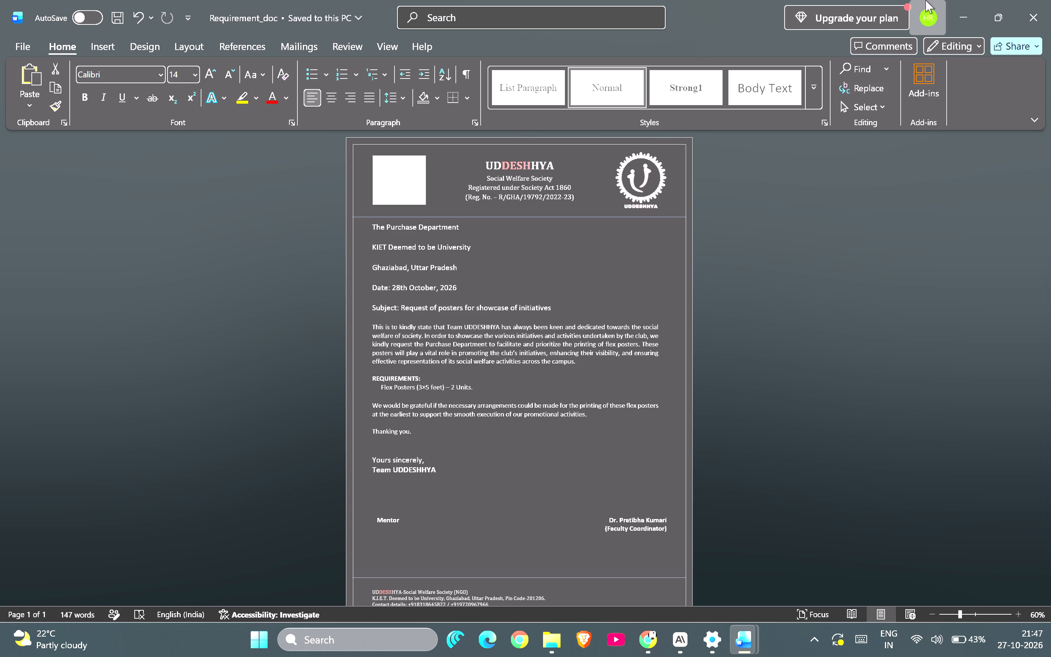
Switch to File Explorer, open Flex_Poster_Request (1) from Downloads to examine the earlier letter, and close it.
click(960, 0)
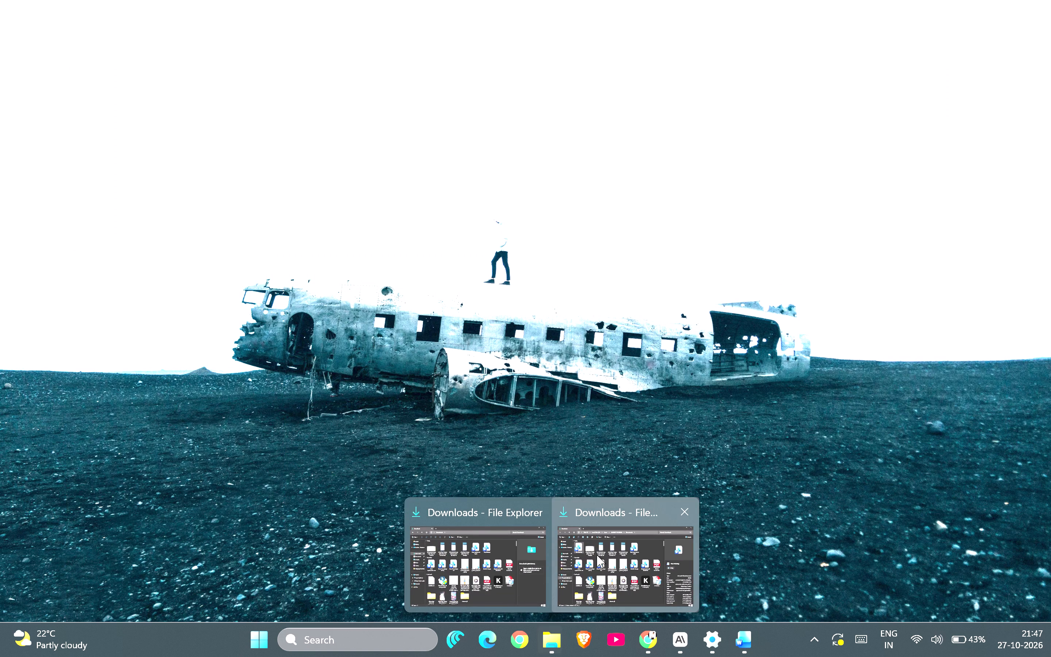
click(597, 555)
click(177, 176)
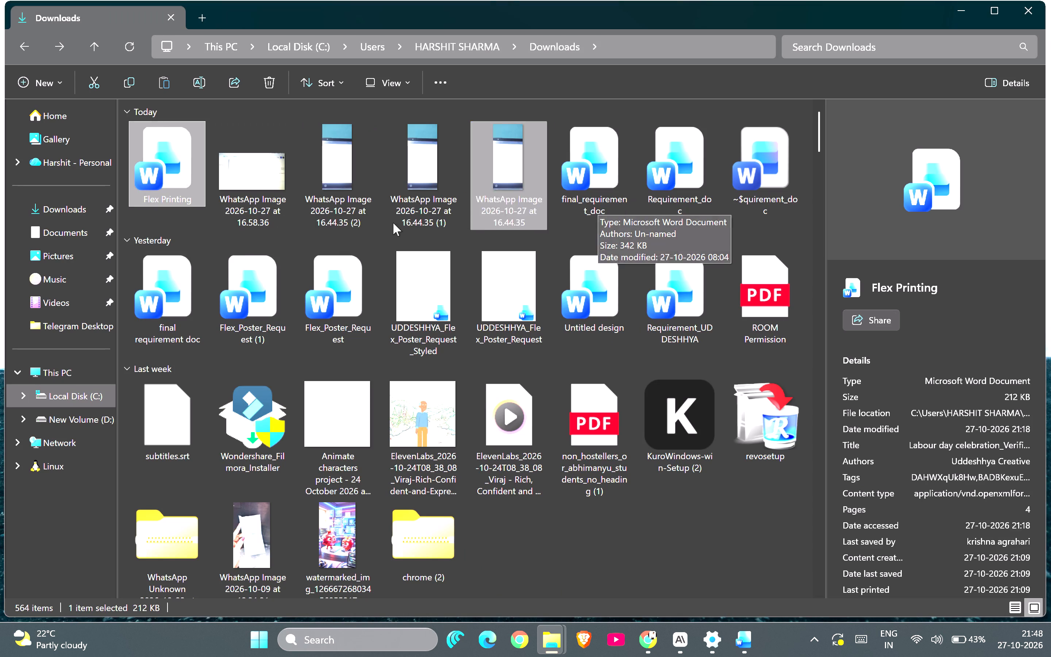
click(169, 285)
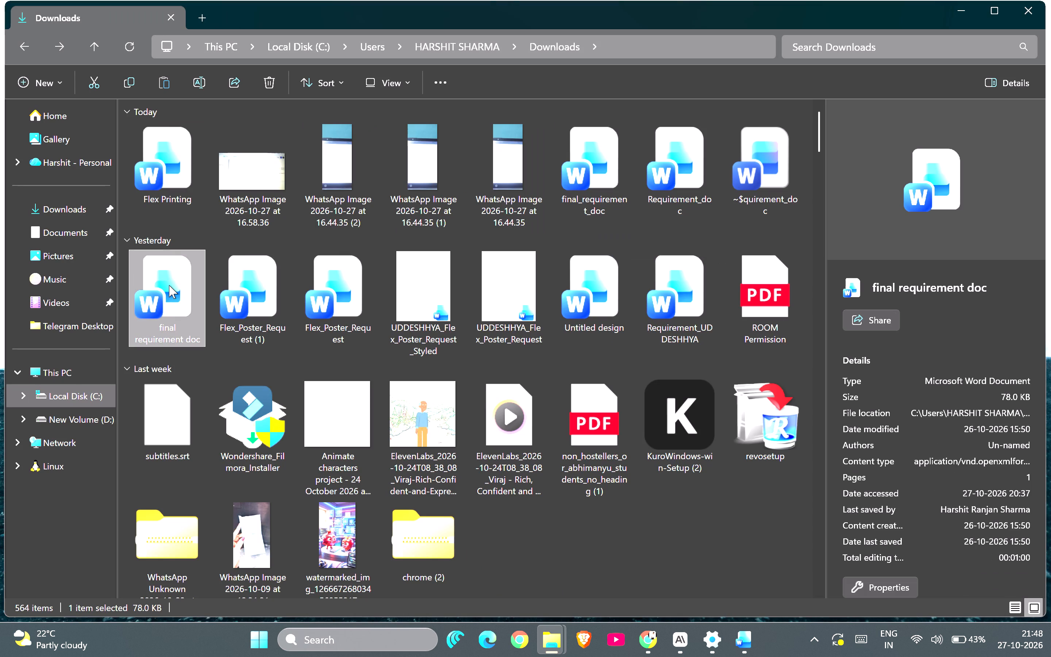
click(219, 281)
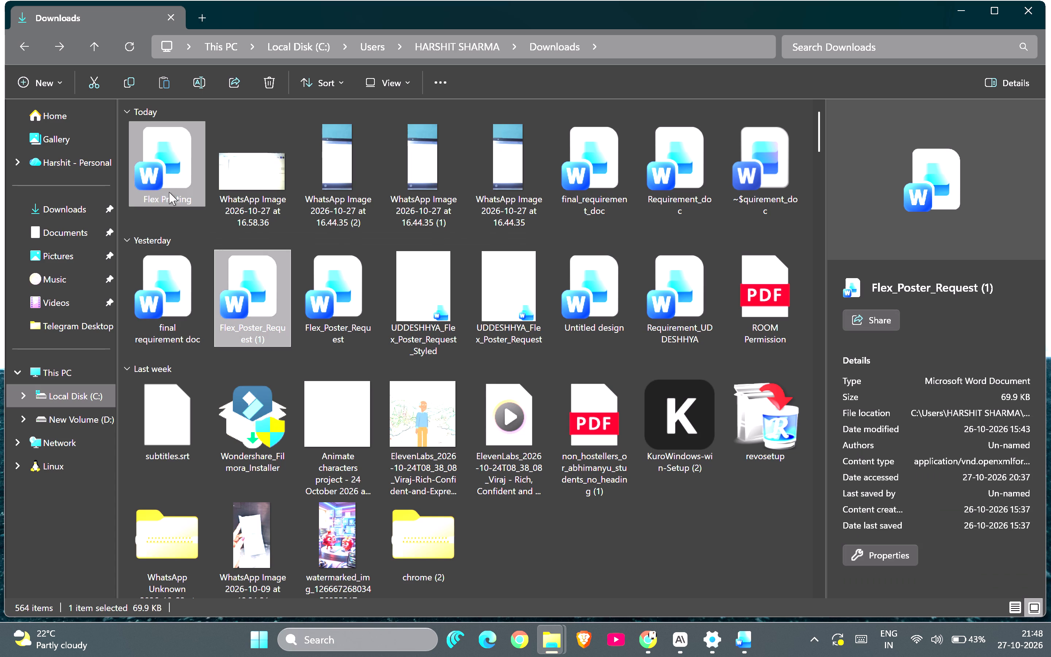
click(166, 182)
double_click(250, 297)
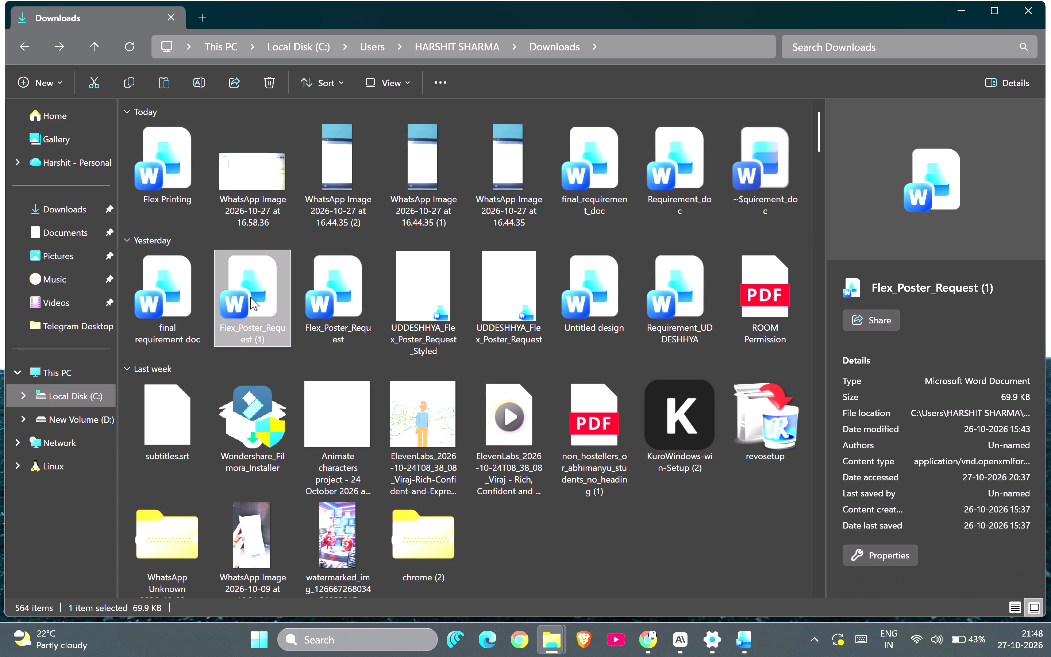
ctrl+scroll(376, 386, down, 1)
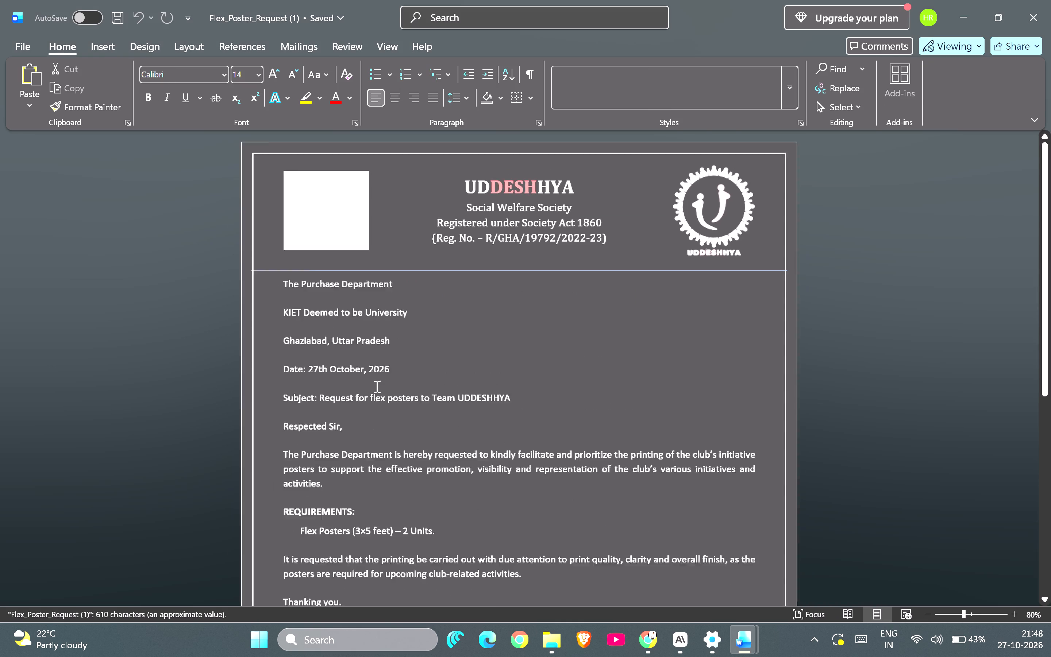
ctrl+scroll(376, 386, down, 1)
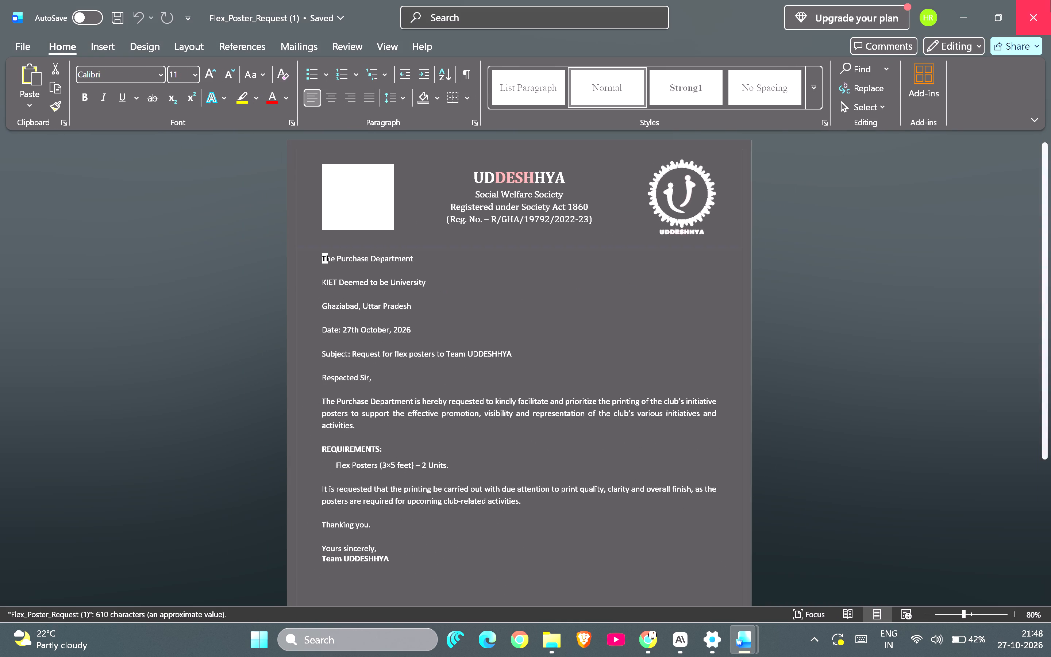
click(1050, 0)
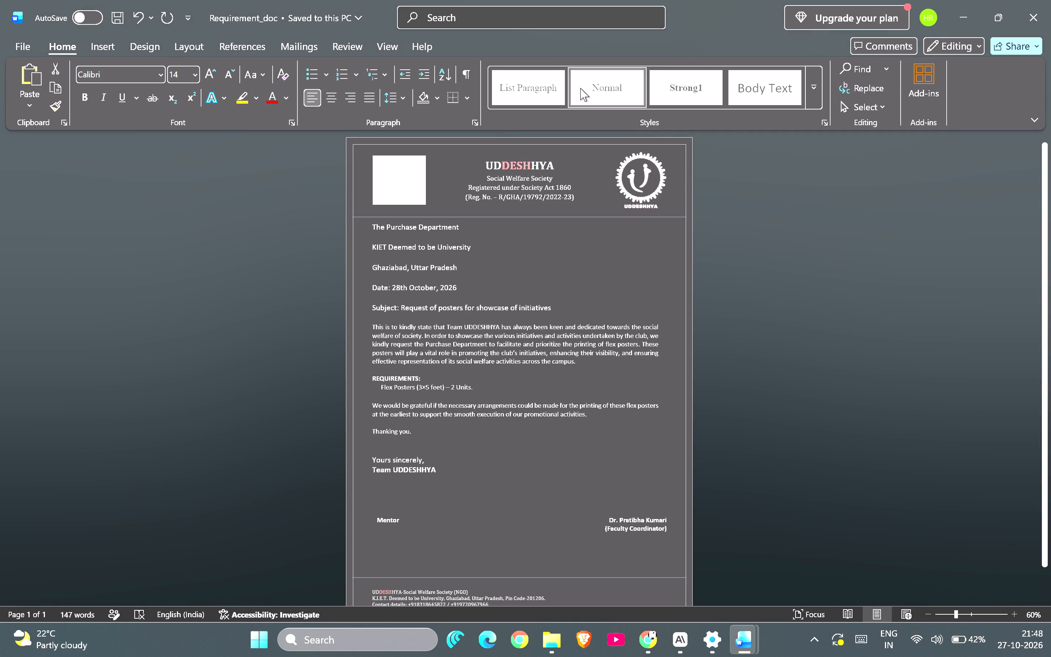
Save the letter again in the Downloads folder under the name Requirement_doc.
click(19, 41)
click(57, 264)
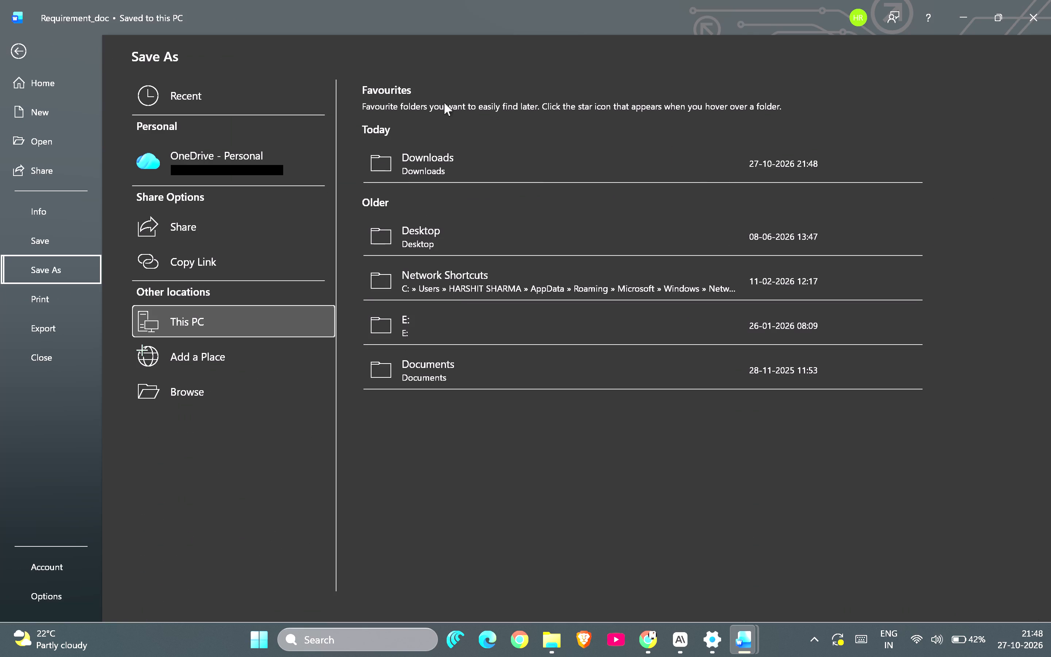
click(436, 150)
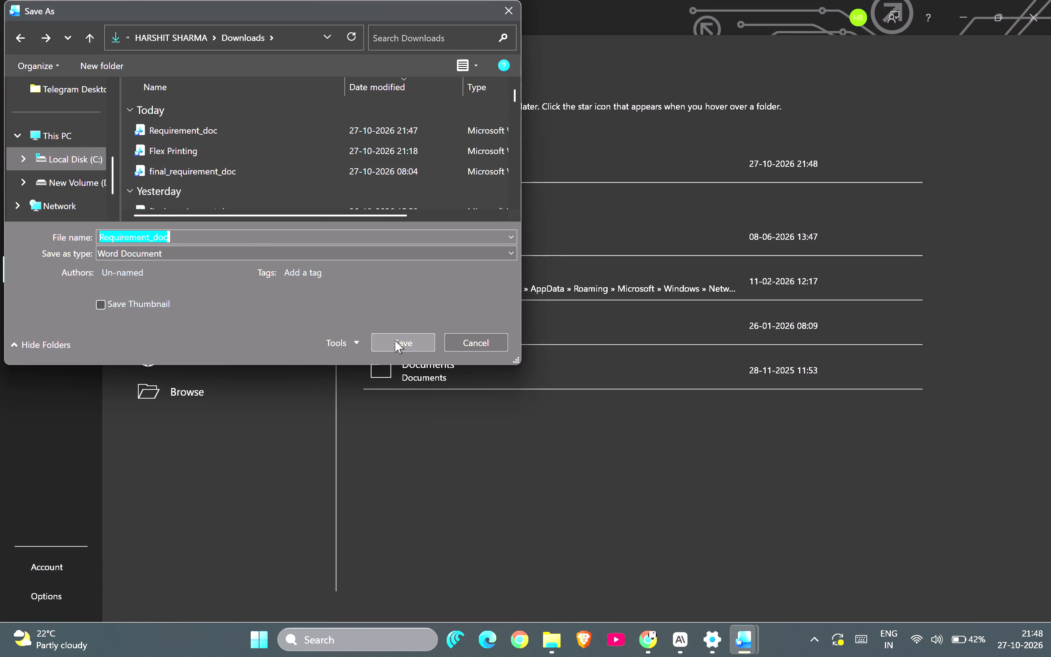
click(395, 340)
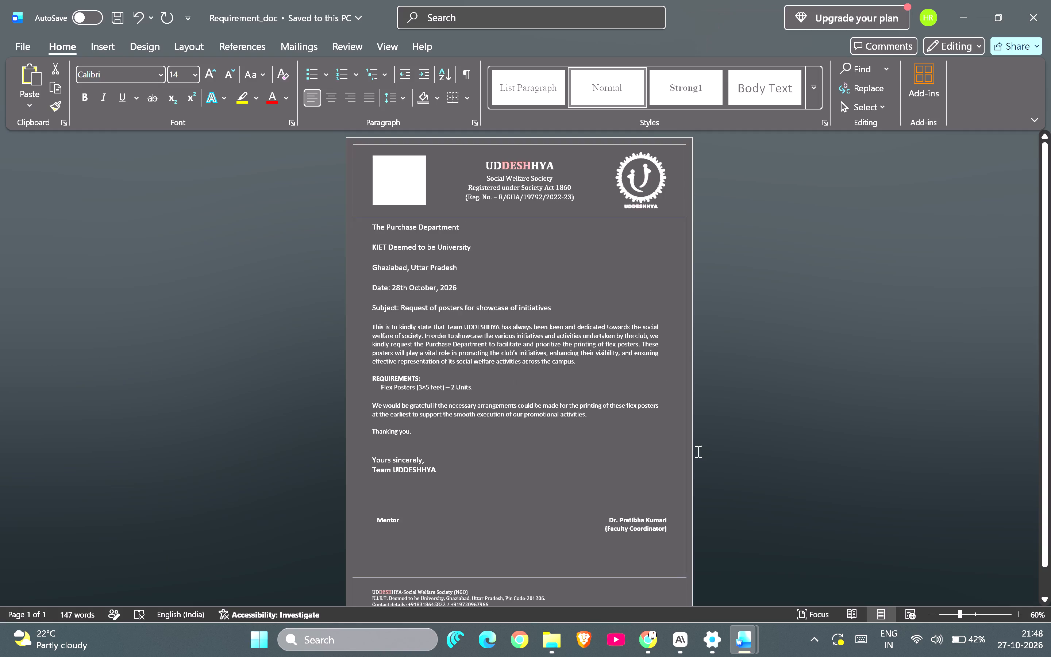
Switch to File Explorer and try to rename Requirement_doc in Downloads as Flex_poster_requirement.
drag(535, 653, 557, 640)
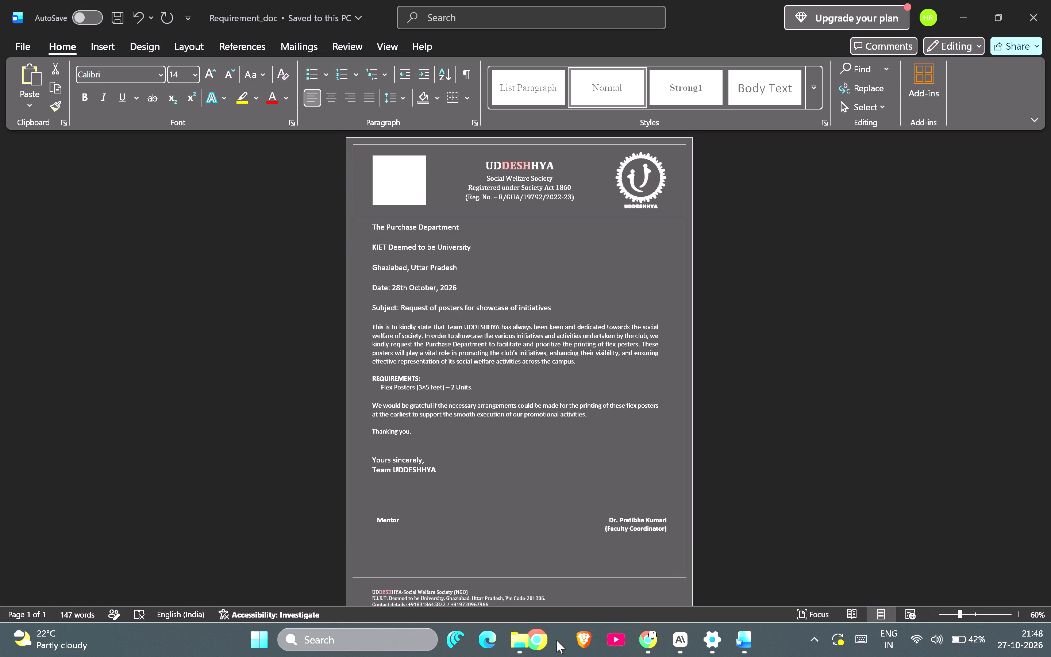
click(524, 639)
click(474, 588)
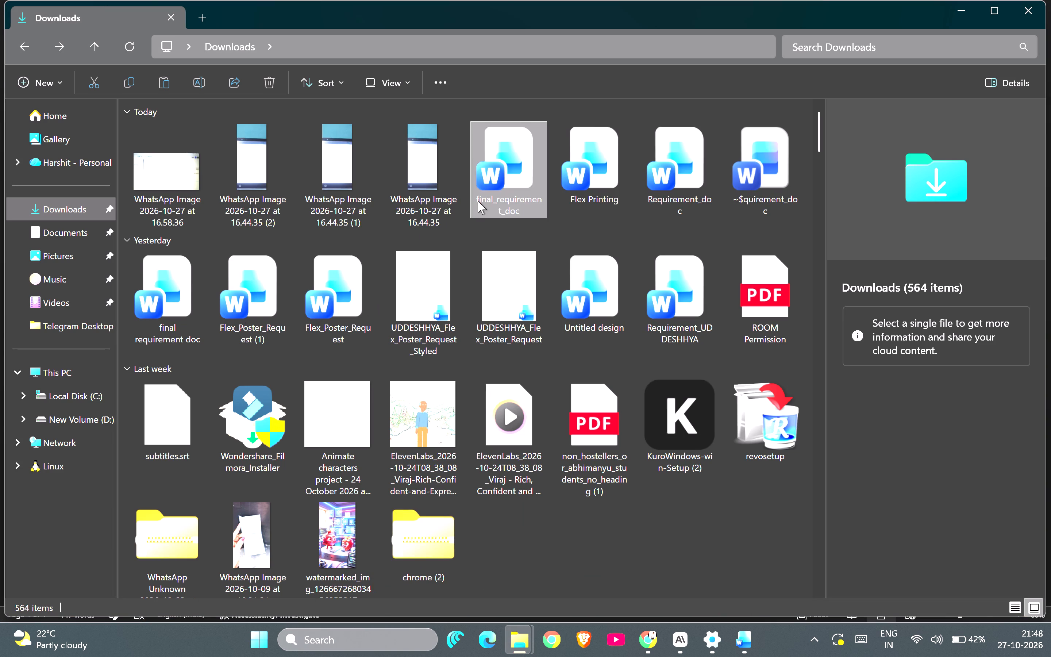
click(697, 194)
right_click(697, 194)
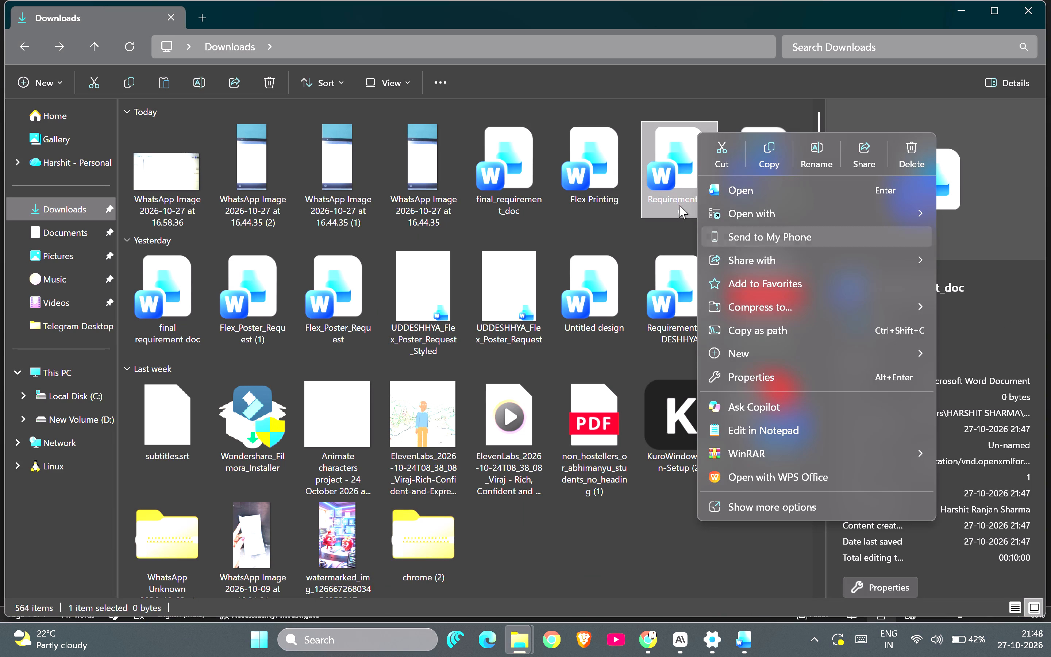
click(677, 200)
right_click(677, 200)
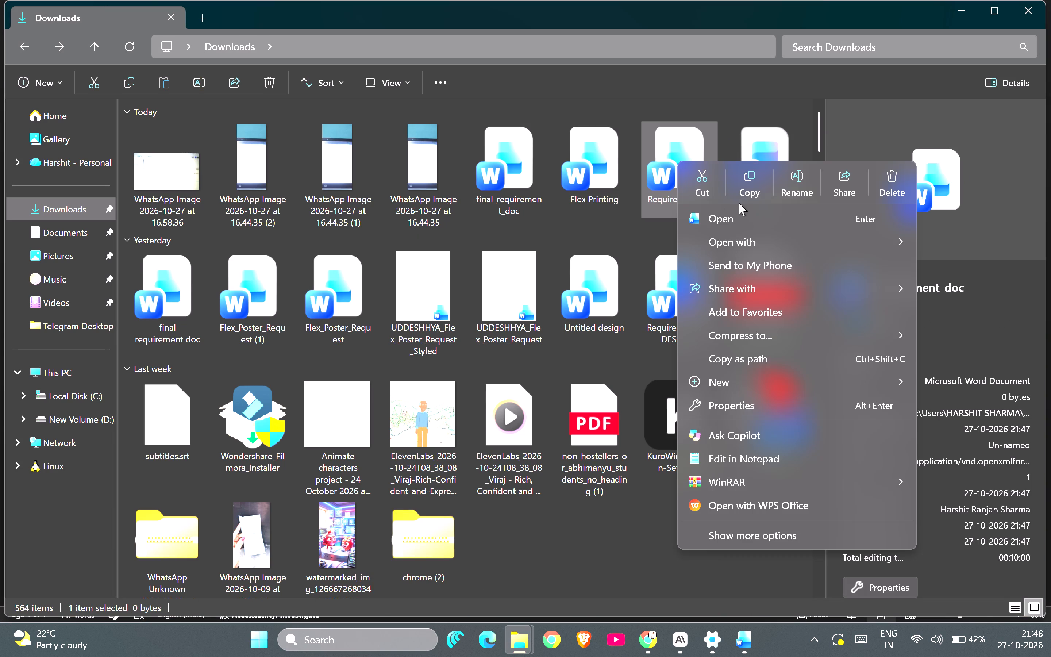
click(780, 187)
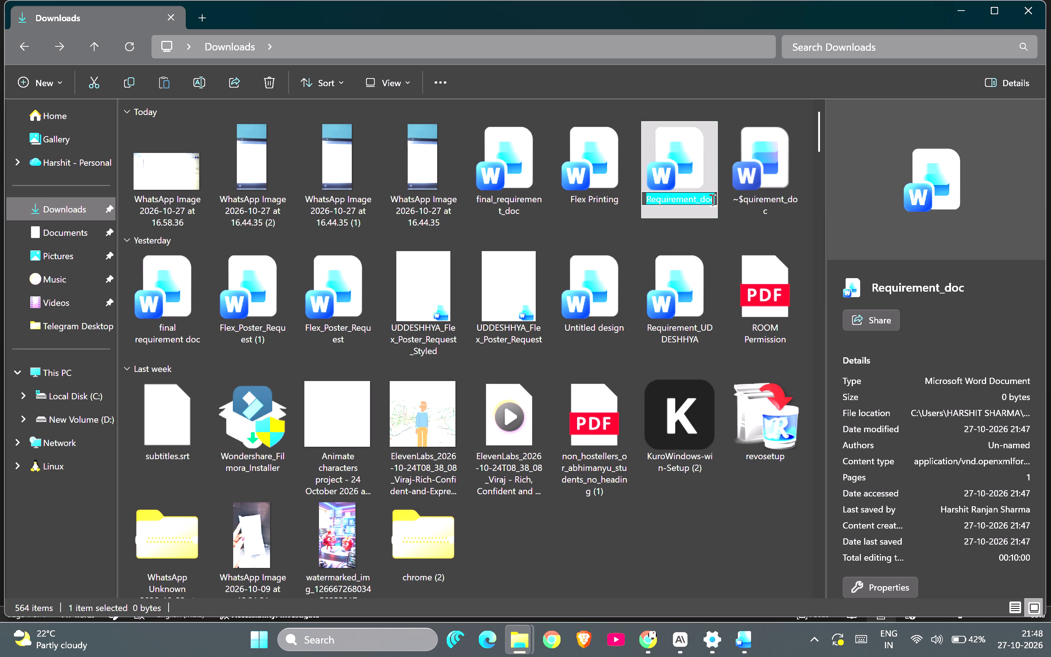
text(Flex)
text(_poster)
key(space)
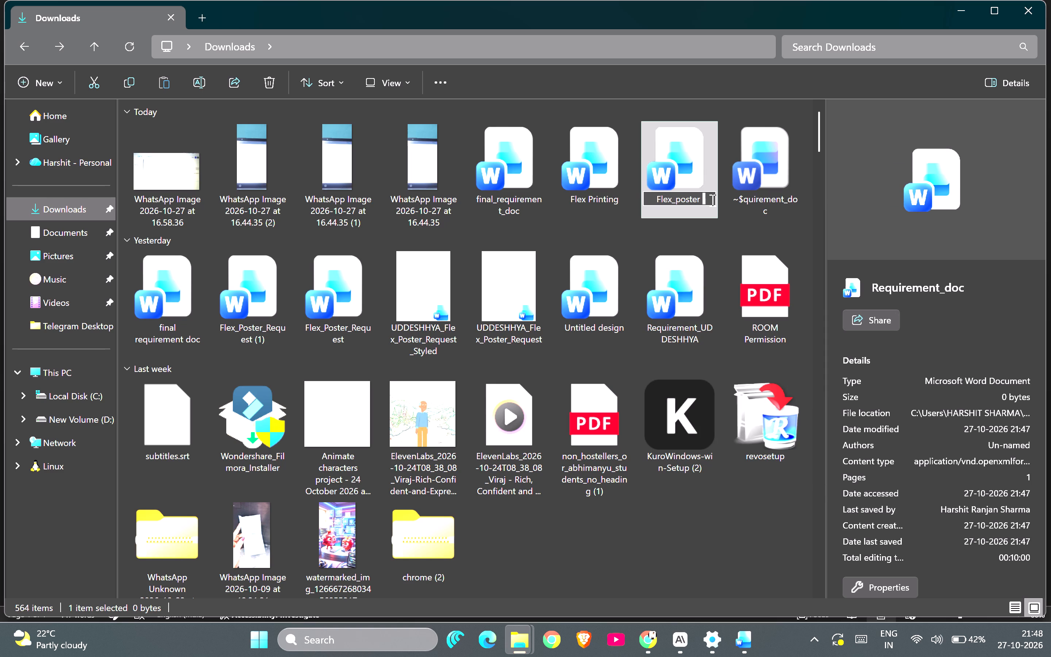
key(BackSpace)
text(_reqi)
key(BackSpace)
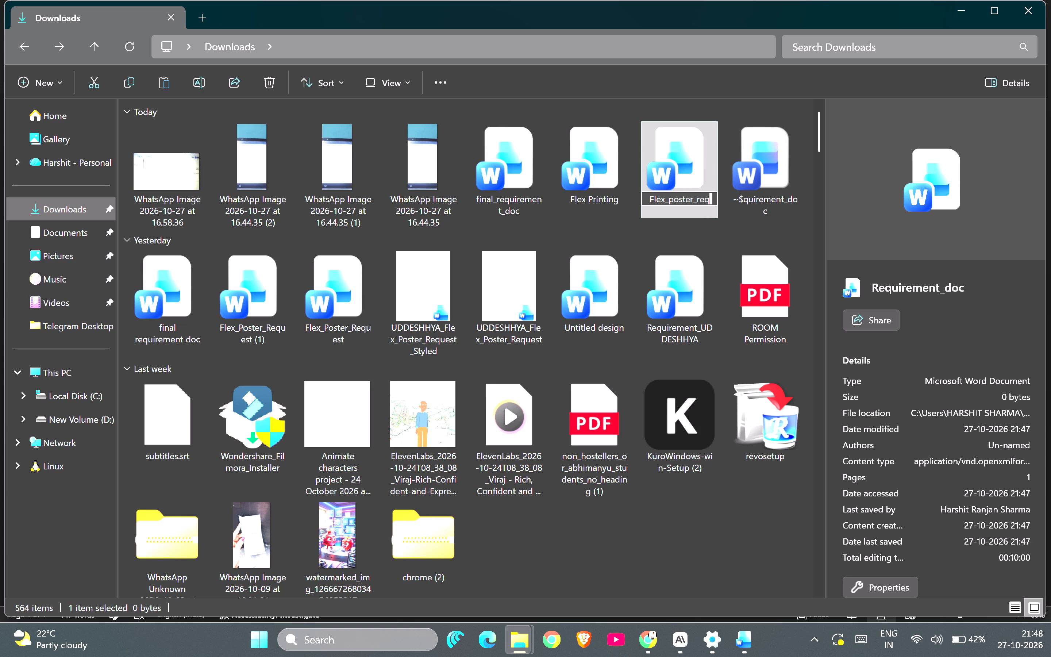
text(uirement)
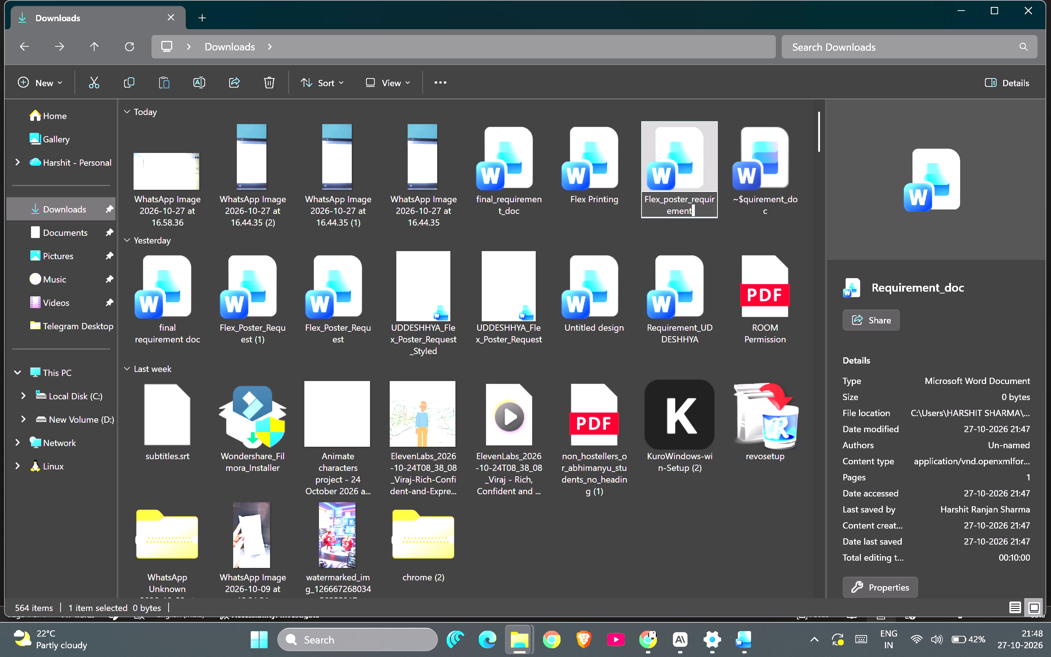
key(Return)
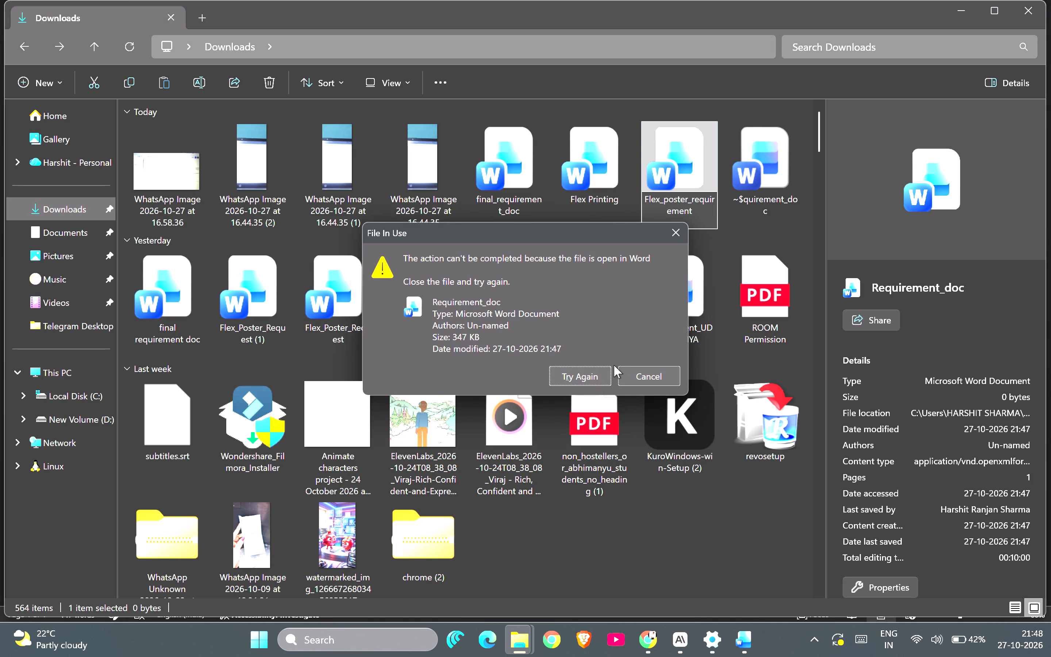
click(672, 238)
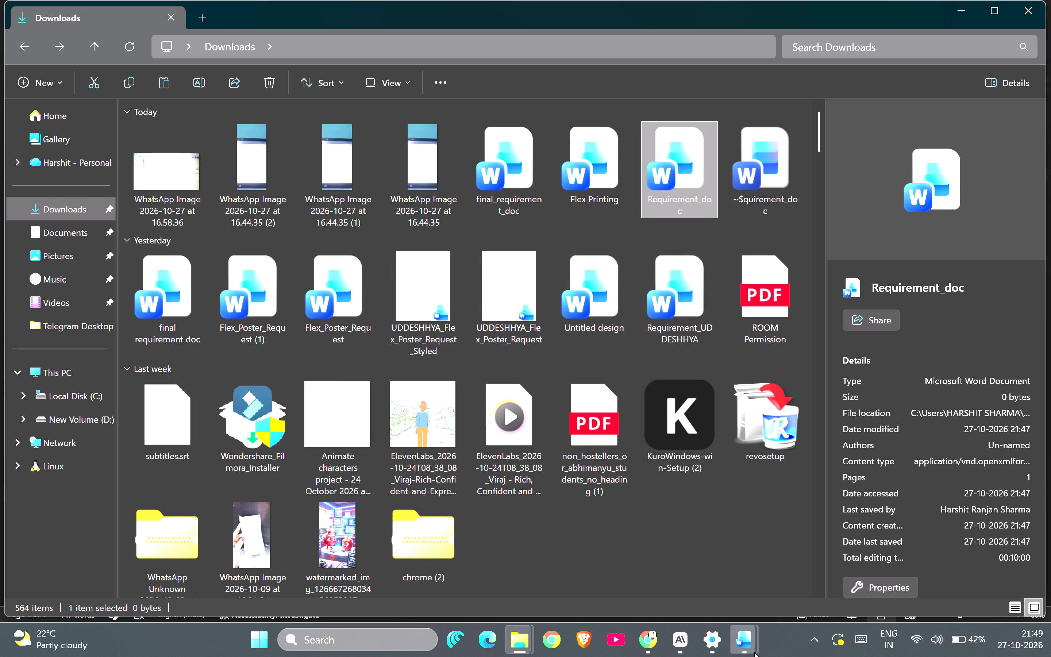
Close the Requirement_doc document that is open in Word.
click(729, 509)
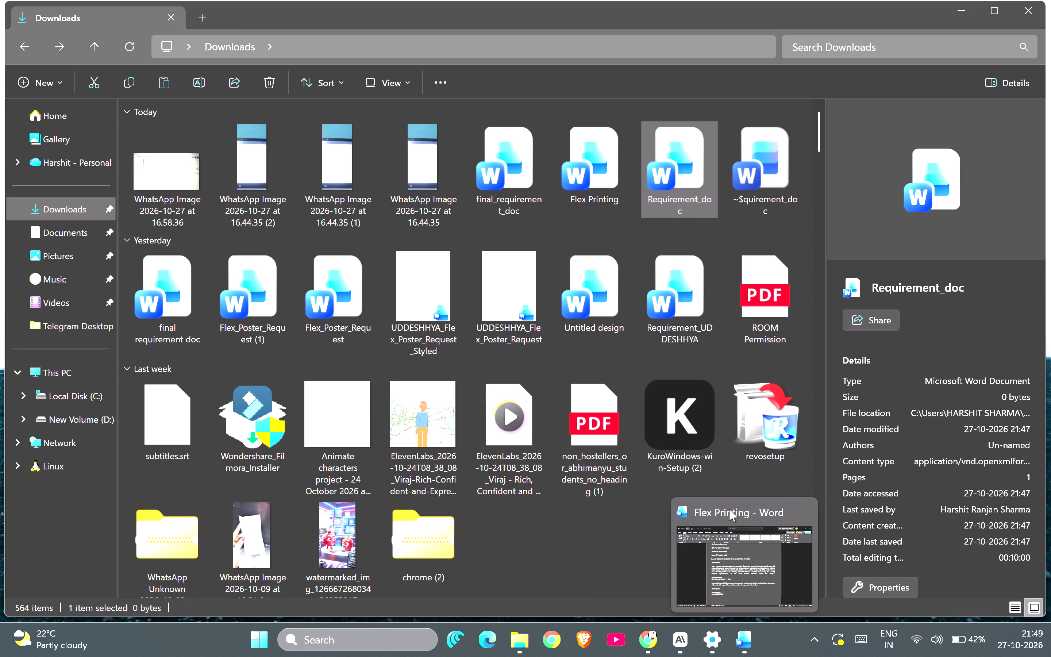
Rename the Requirement_doc file in Downloads as flex_poster_requirement.
right_click(692, 193)
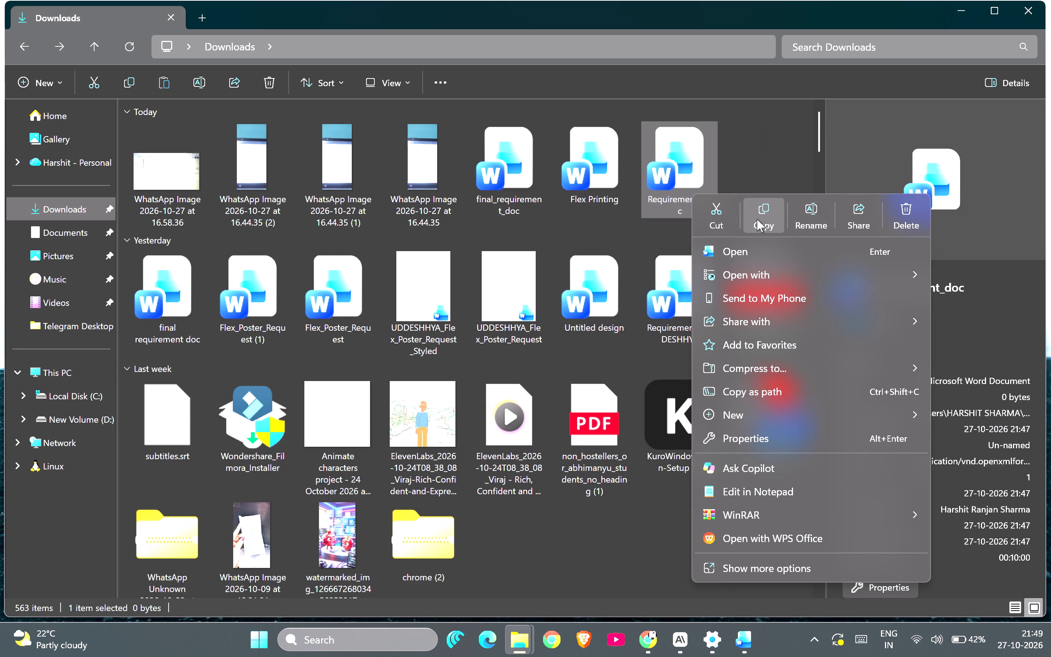
click(800, 218)
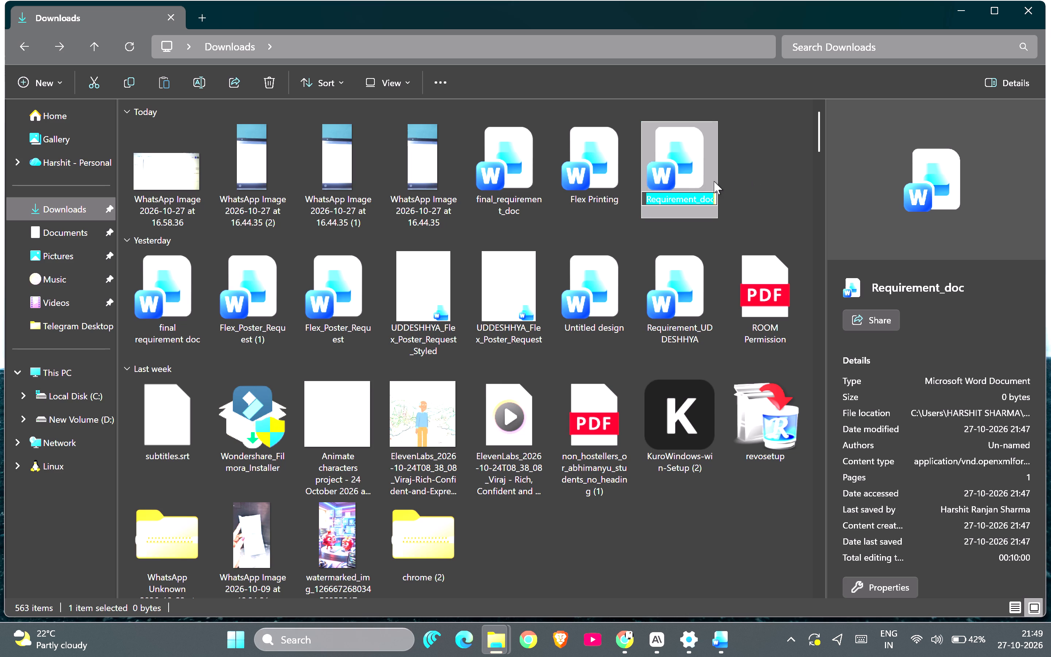
click(705, 194)
key(Right)
key(Right)
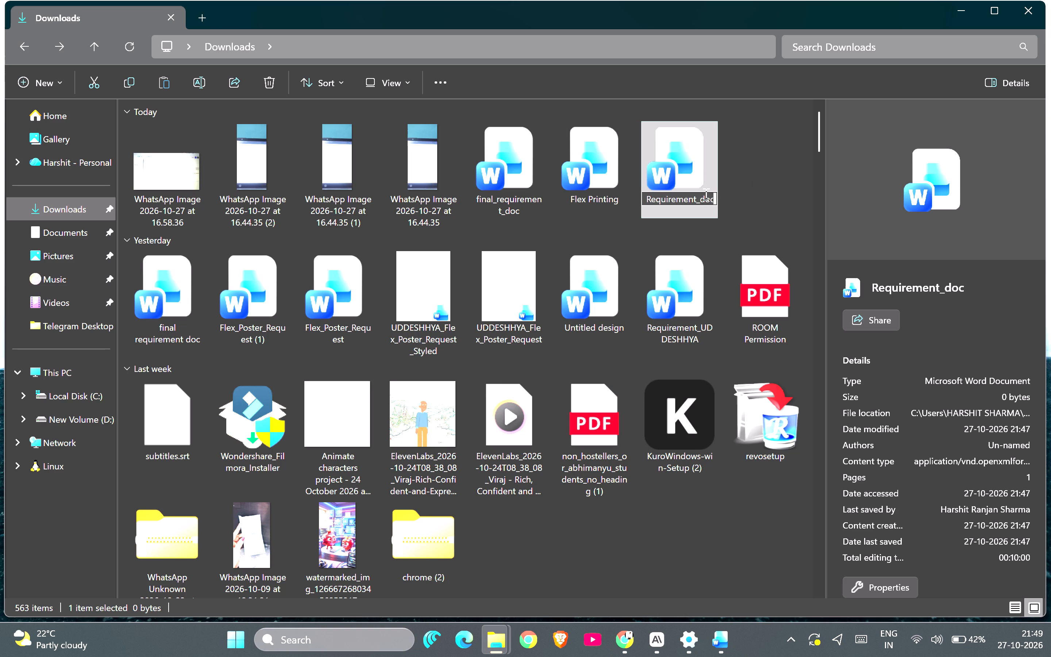
key(backslash)
key(backslash)
key(backslash)
key(backslash)
key(backslash)
key(backslash)
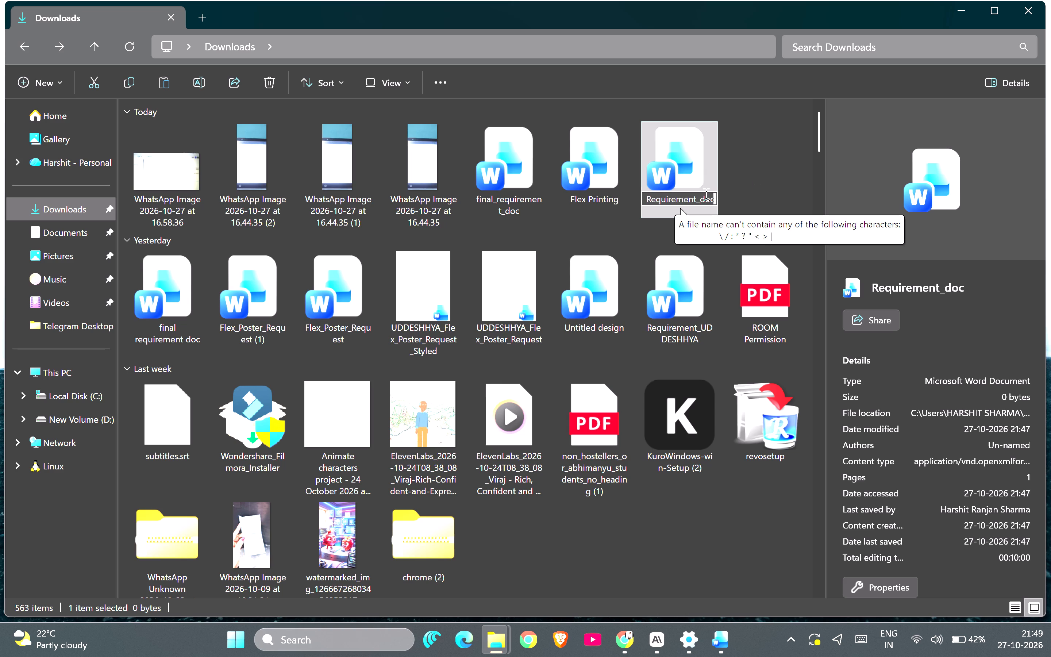
key(BackSpace)
key(BackSpace)
key(BackSpace)
key(BackSpace)
key(BackSpace)
key(BackSpace)
key(BackSpace)
key(BackSpace)
key(BackSpace)
key(BackSpace)
key(BackSpace)
key(BackSpace)
key(BackSpace)
key(BackSpace)
key(BackSpace)
key(BackSpace)
key(BackSpace)
key(BackSpace)
key(BackSpace)
key(BackSpace)
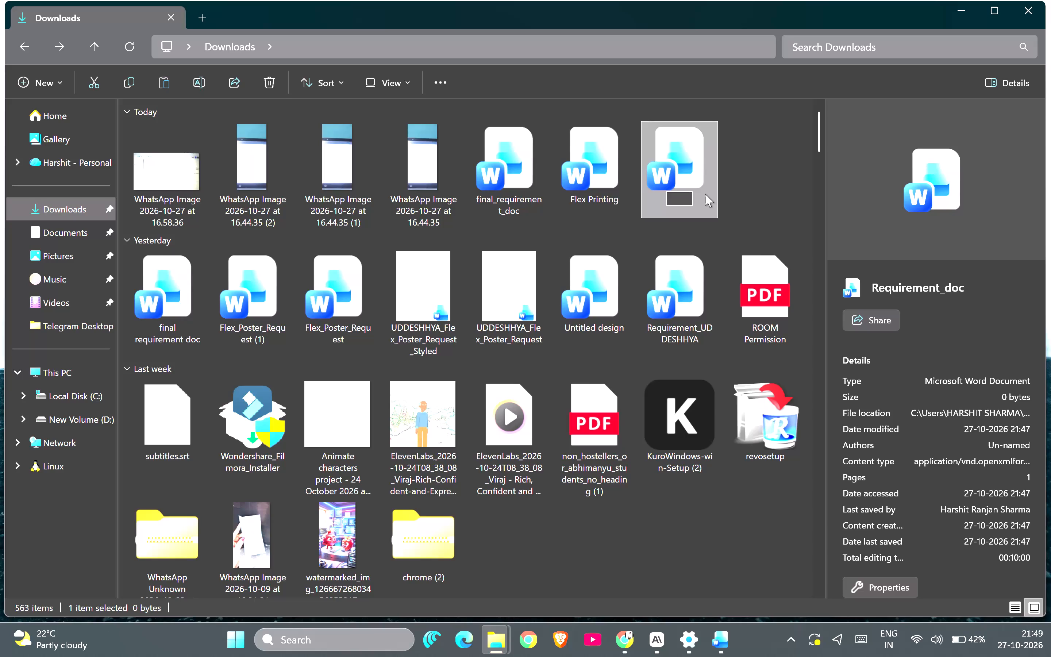
text(flecx)
key(BackSpace)
key(BackSpace)
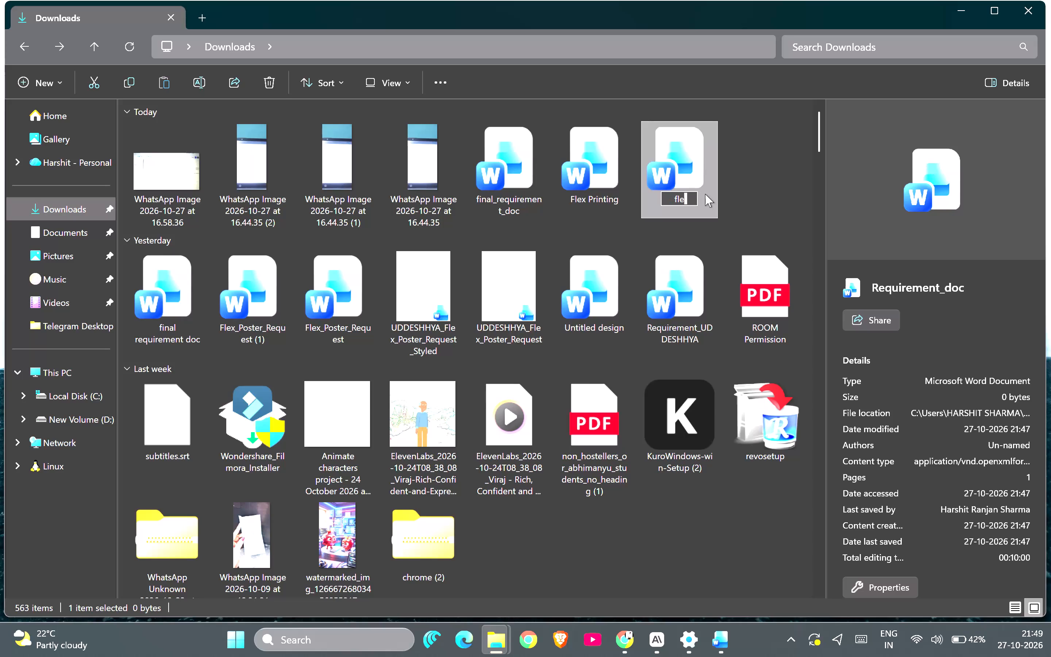
key(x)
text(_poster)
key(space)
key(BackSpace)
text(_re)
text(quirement)
key(Return)
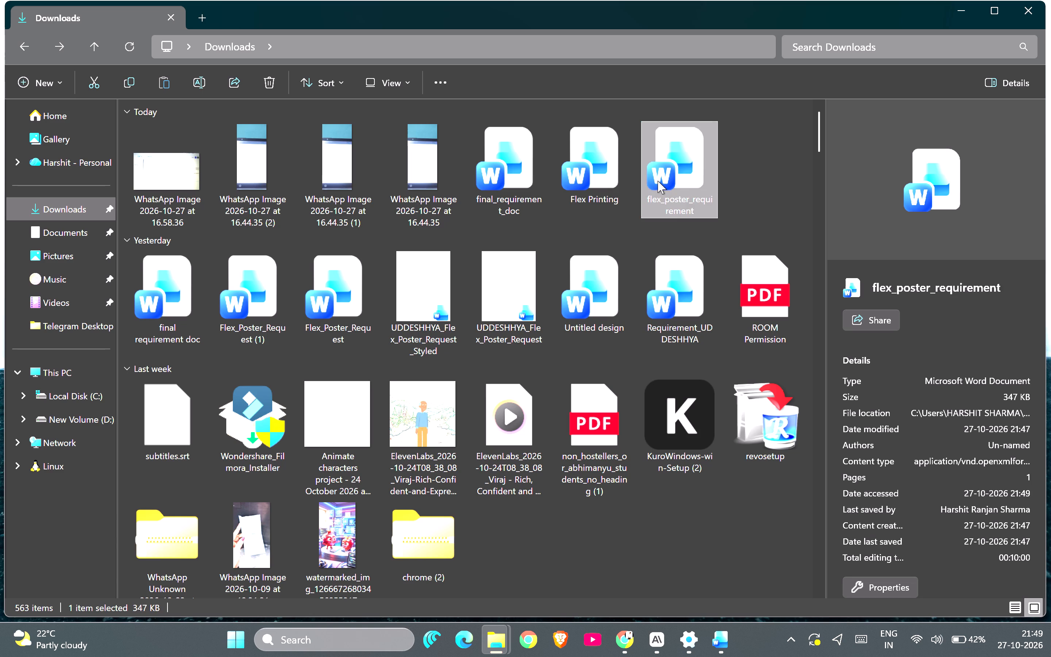
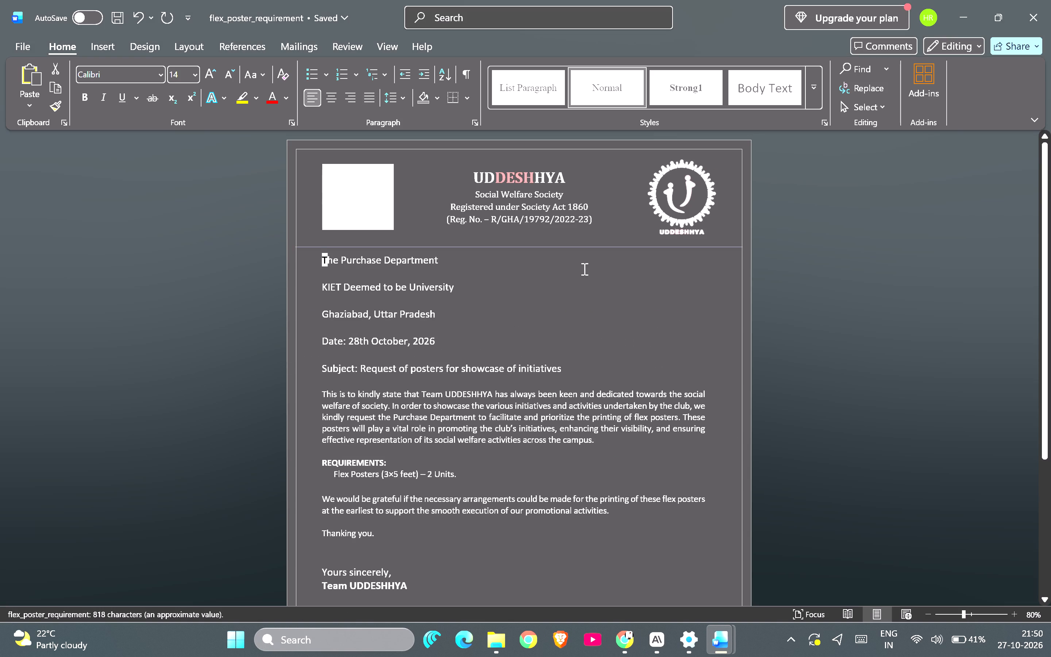
Review the flex_poster_requirement letter from its letterhead through the date, subject and requirements down to the signature block.
scroll(536, 427, down, 1)
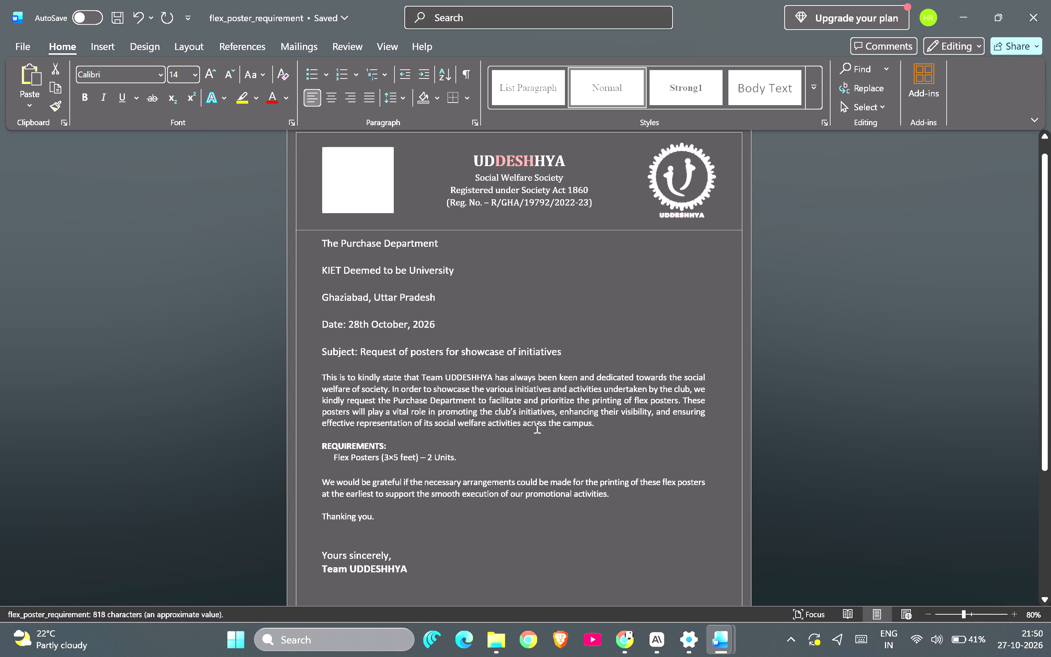
click(495, 460)
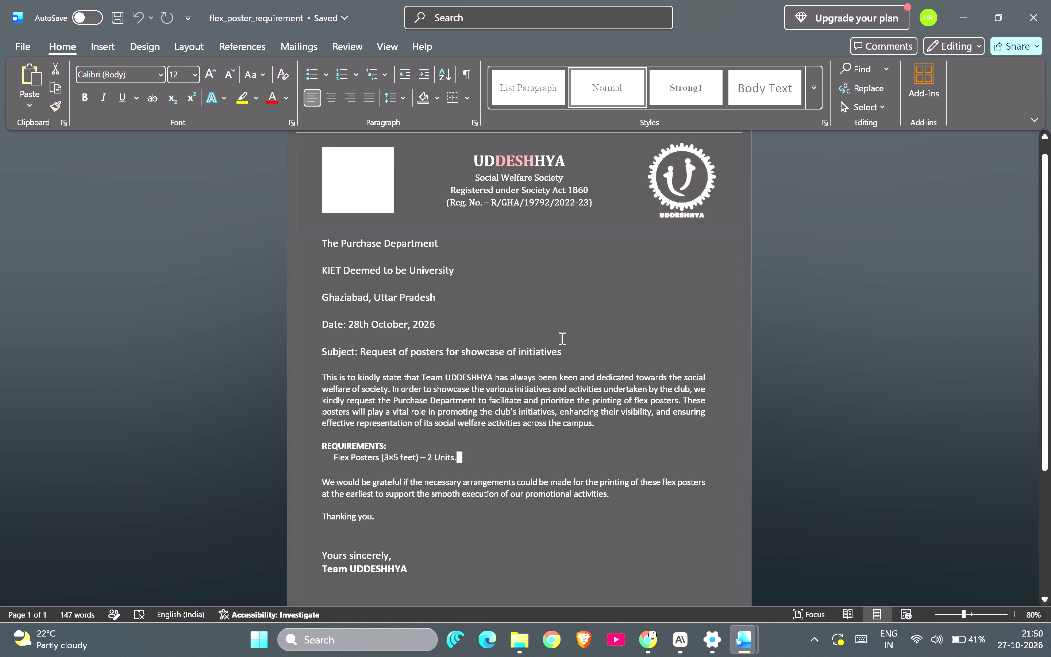
click(568, 347)
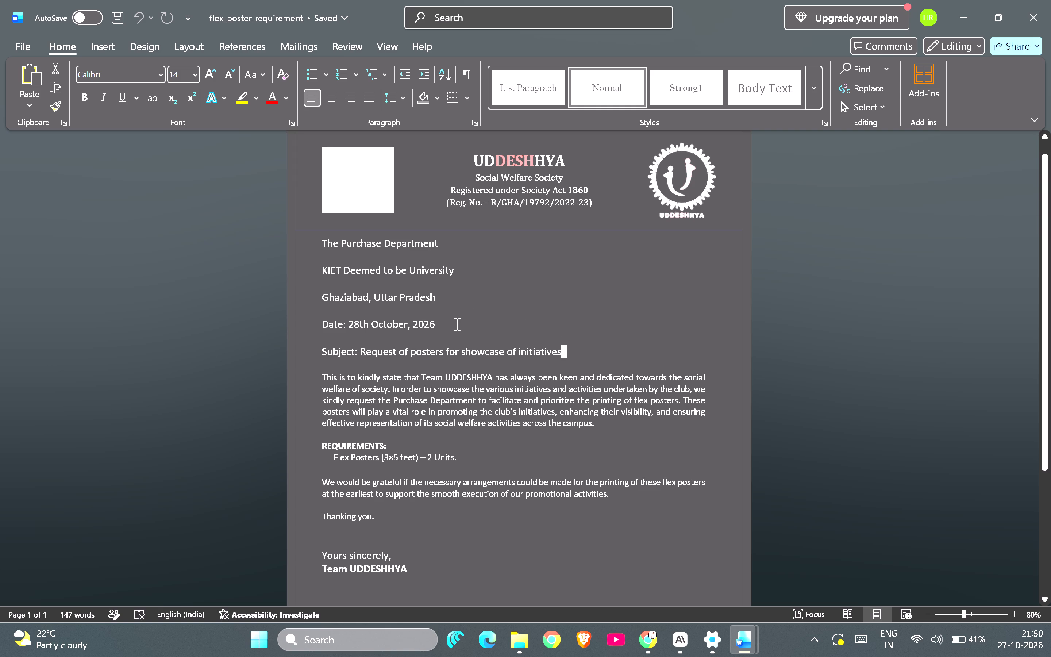
click(457, 324)
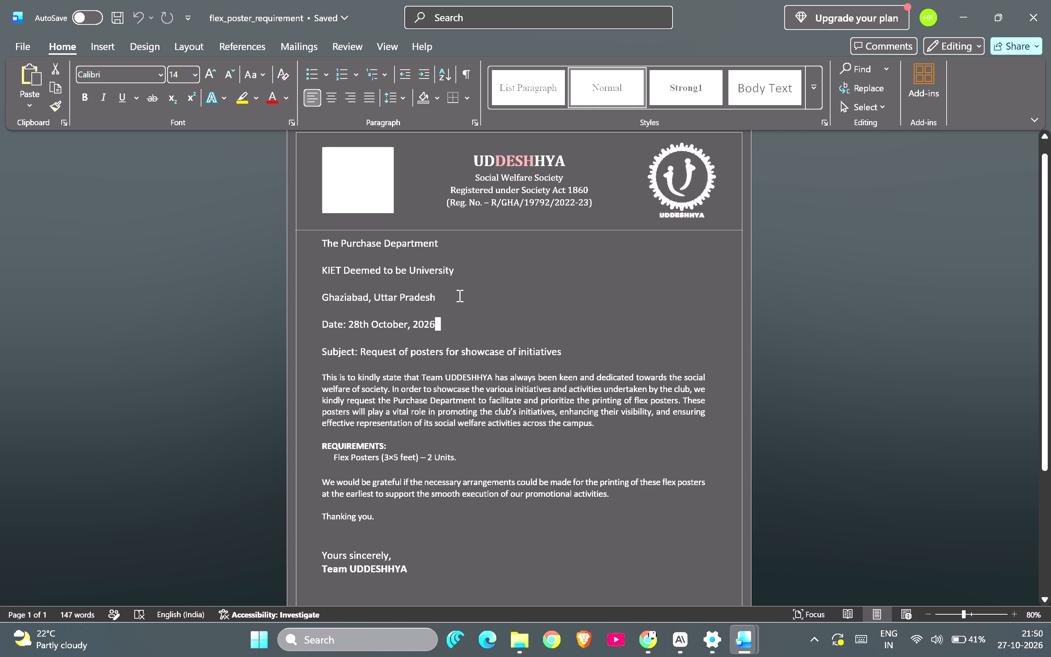
click(457, 295)
click(460, 267)
scroll(473, 298, down, 1)
scroll(473, 298, up, 2)
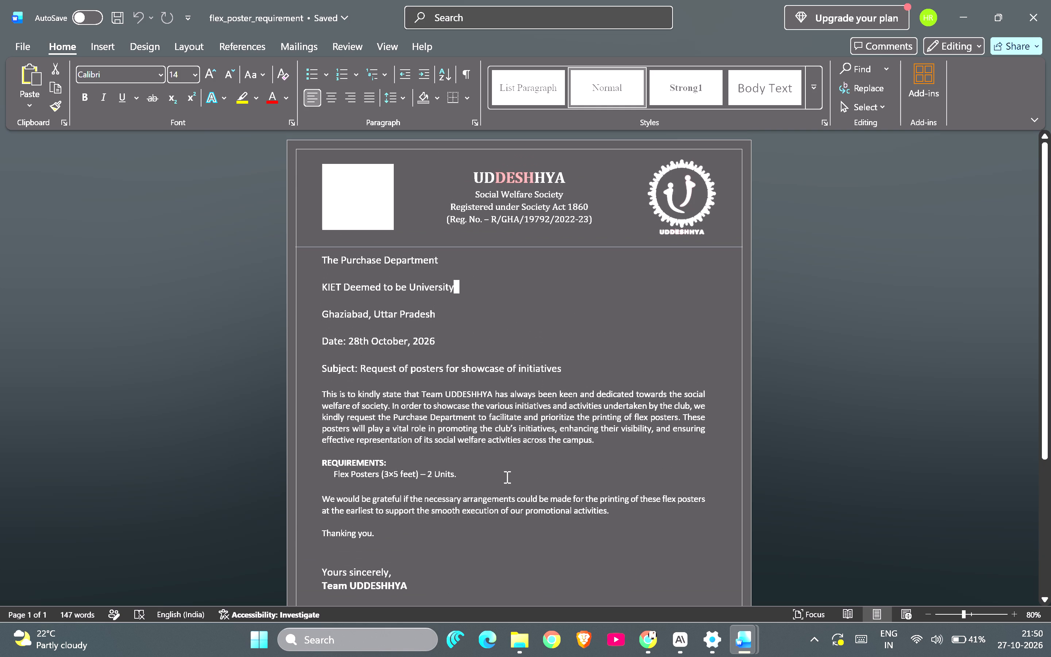
scroll(506, 477, down, 1)
click(477, 514)
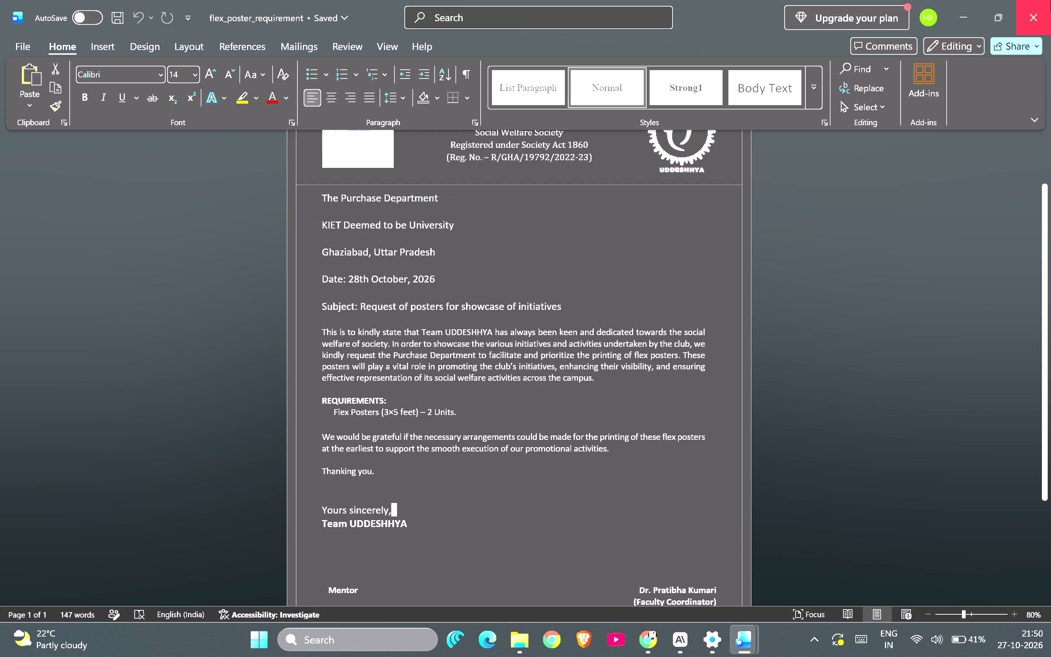
Close the flex_poster_requirement letter and the Flex Printing document.
click(1050, 0)
click(1050, 0)
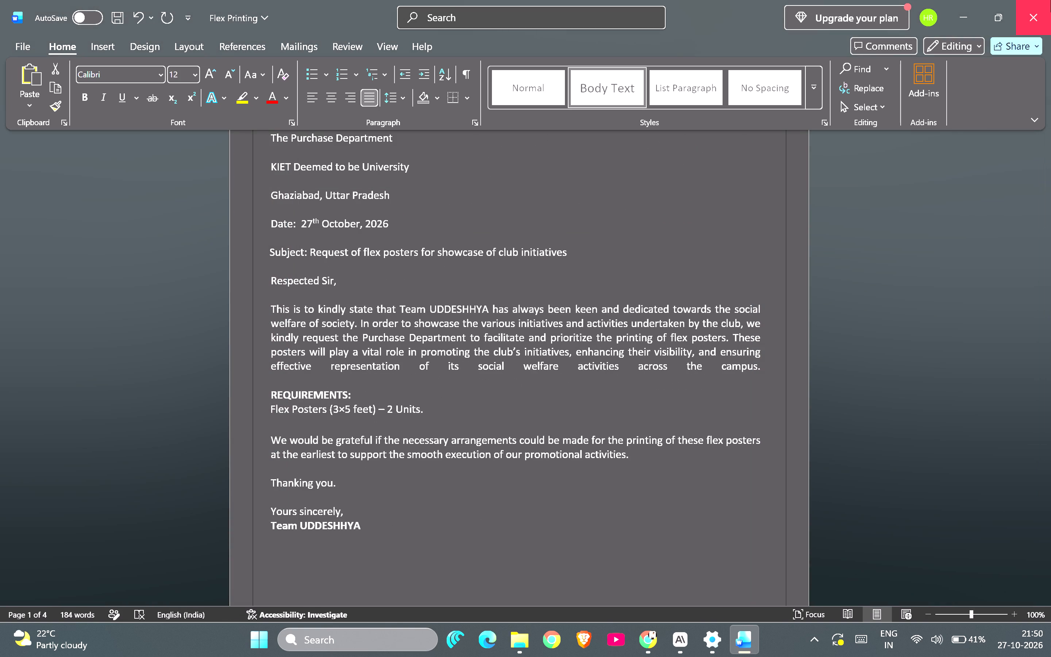
click(580, 422)
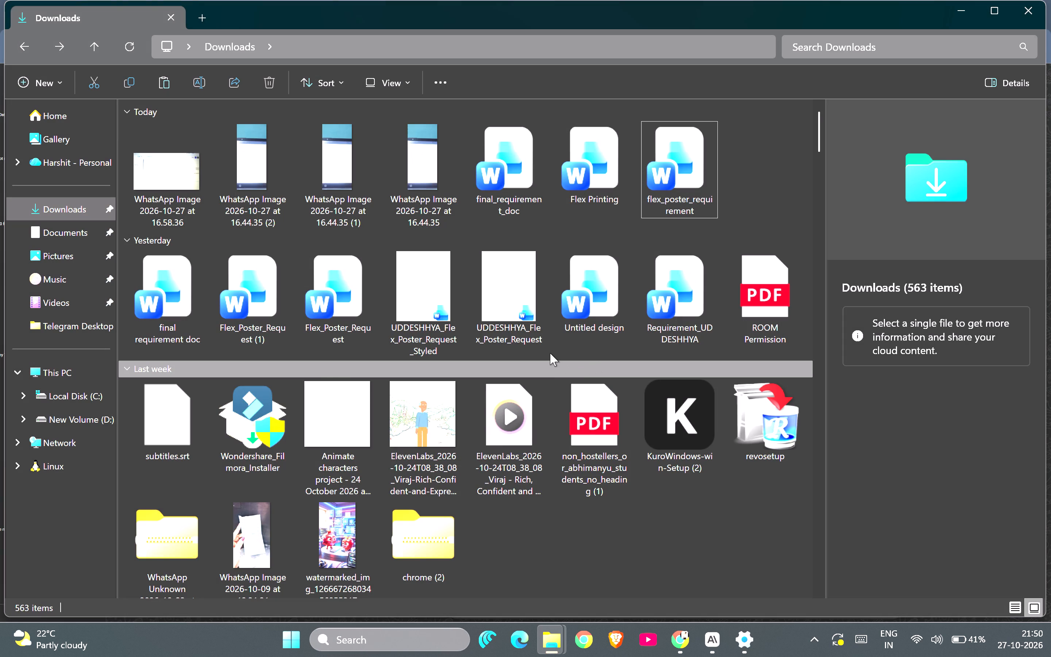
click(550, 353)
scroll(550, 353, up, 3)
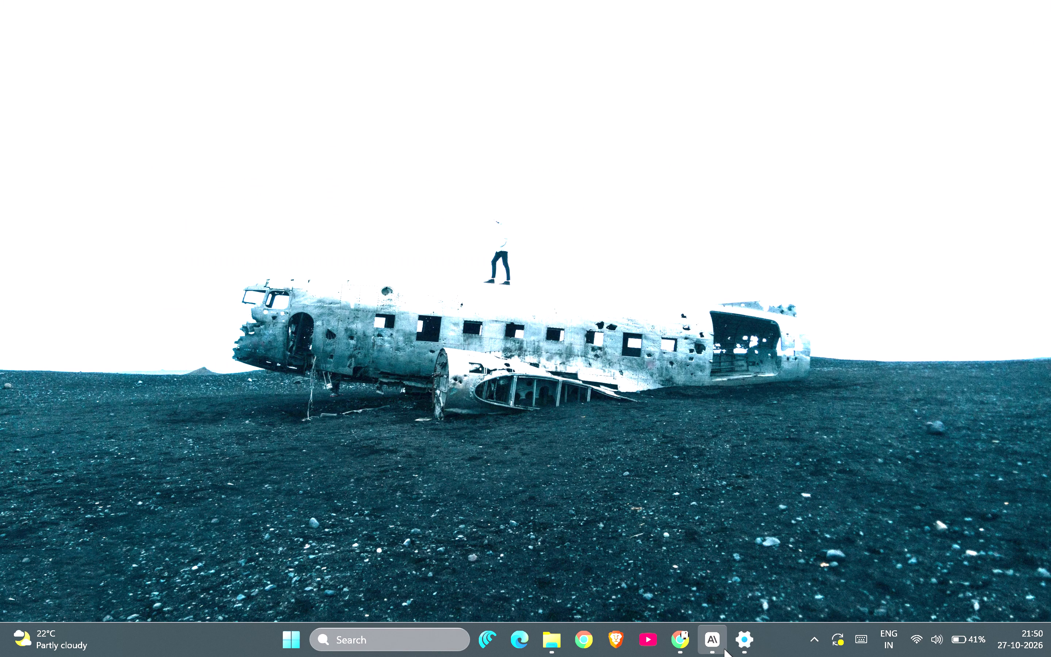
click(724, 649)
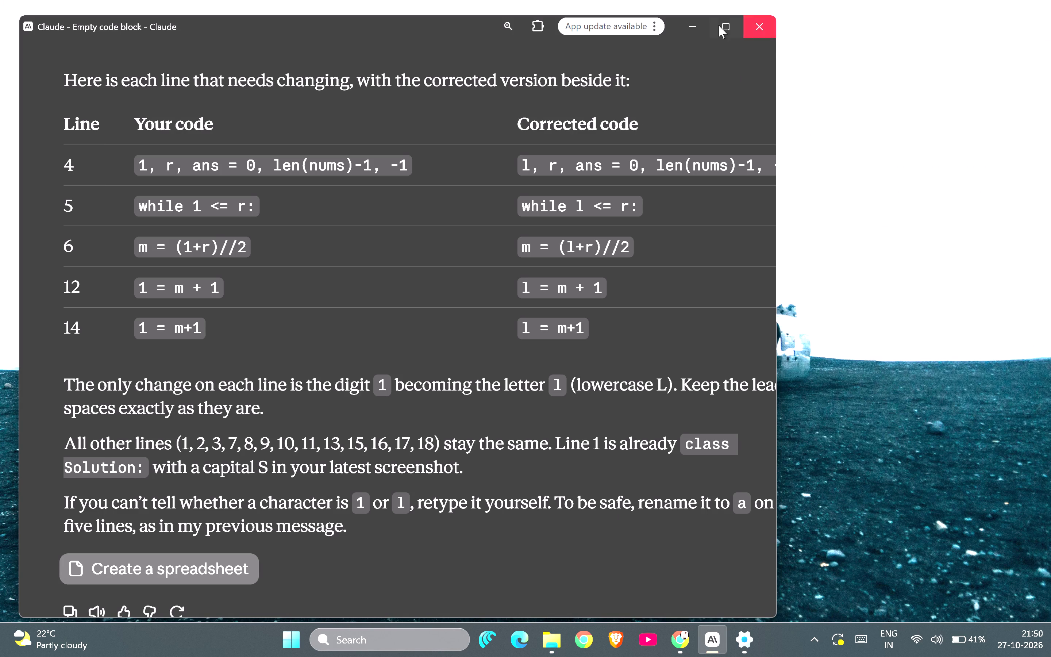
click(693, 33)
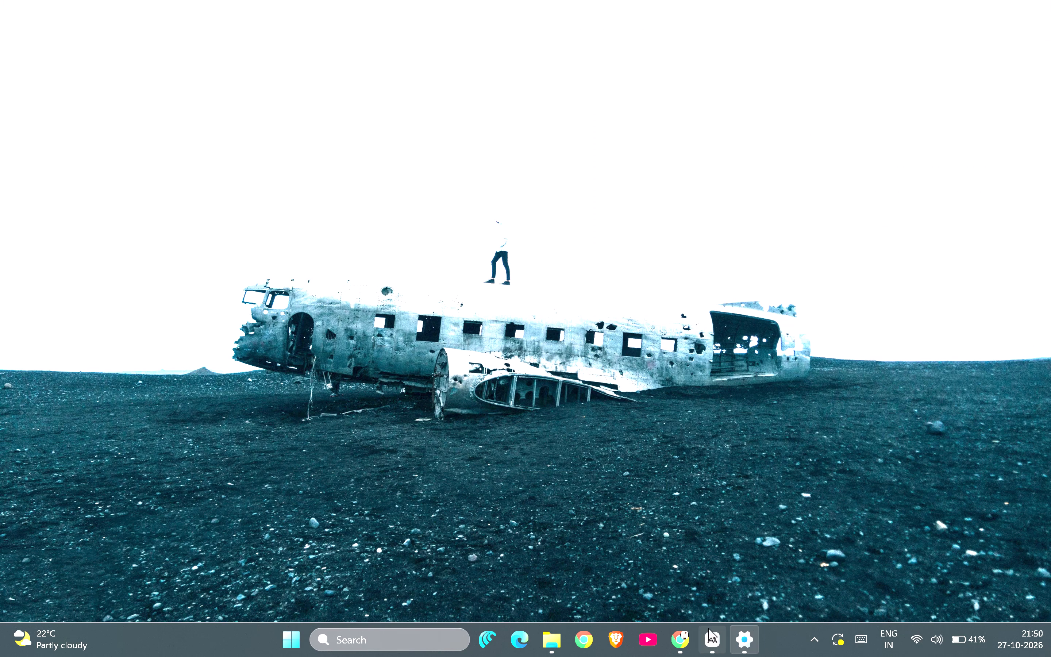